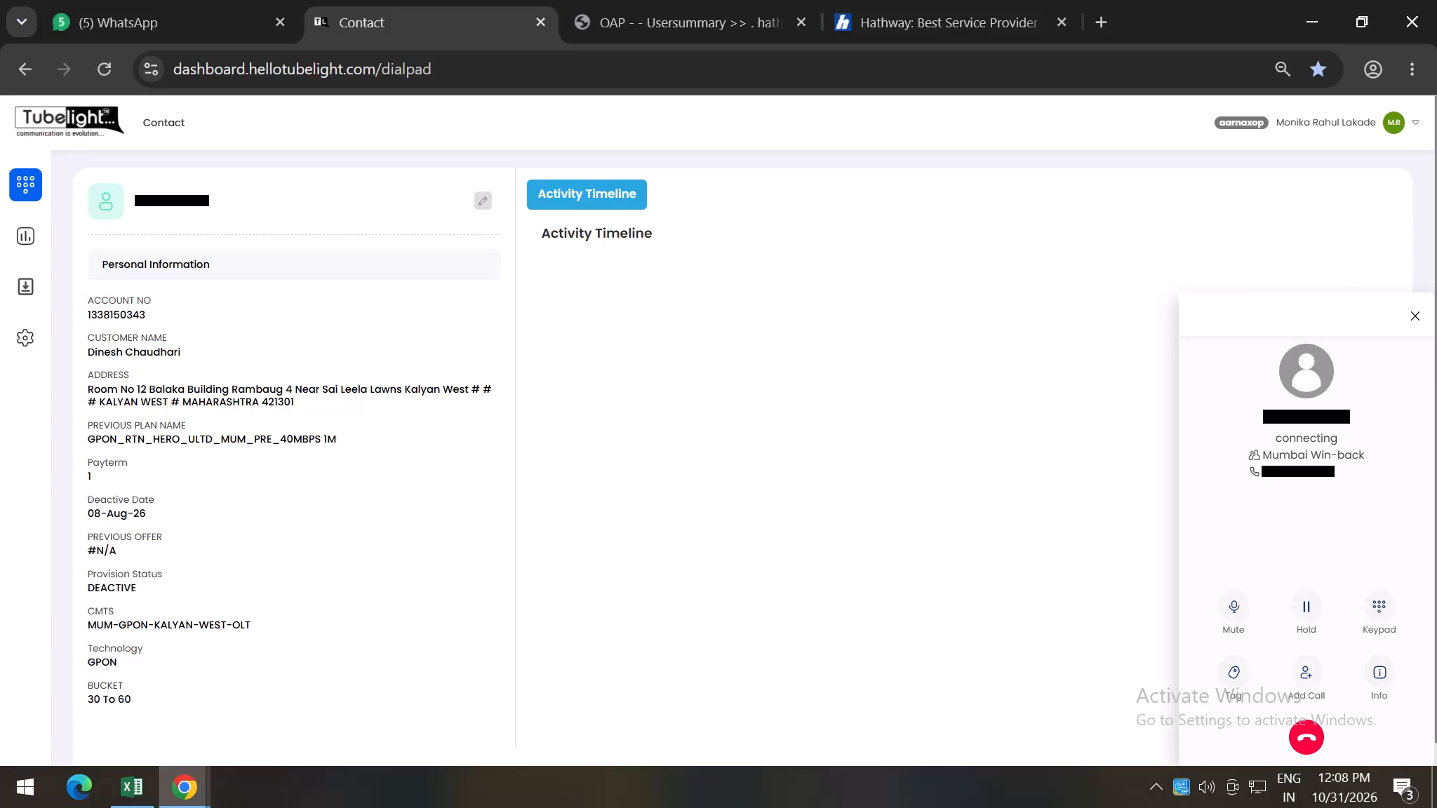
End the current Mumbai Win-back call.
click(1304, 728)
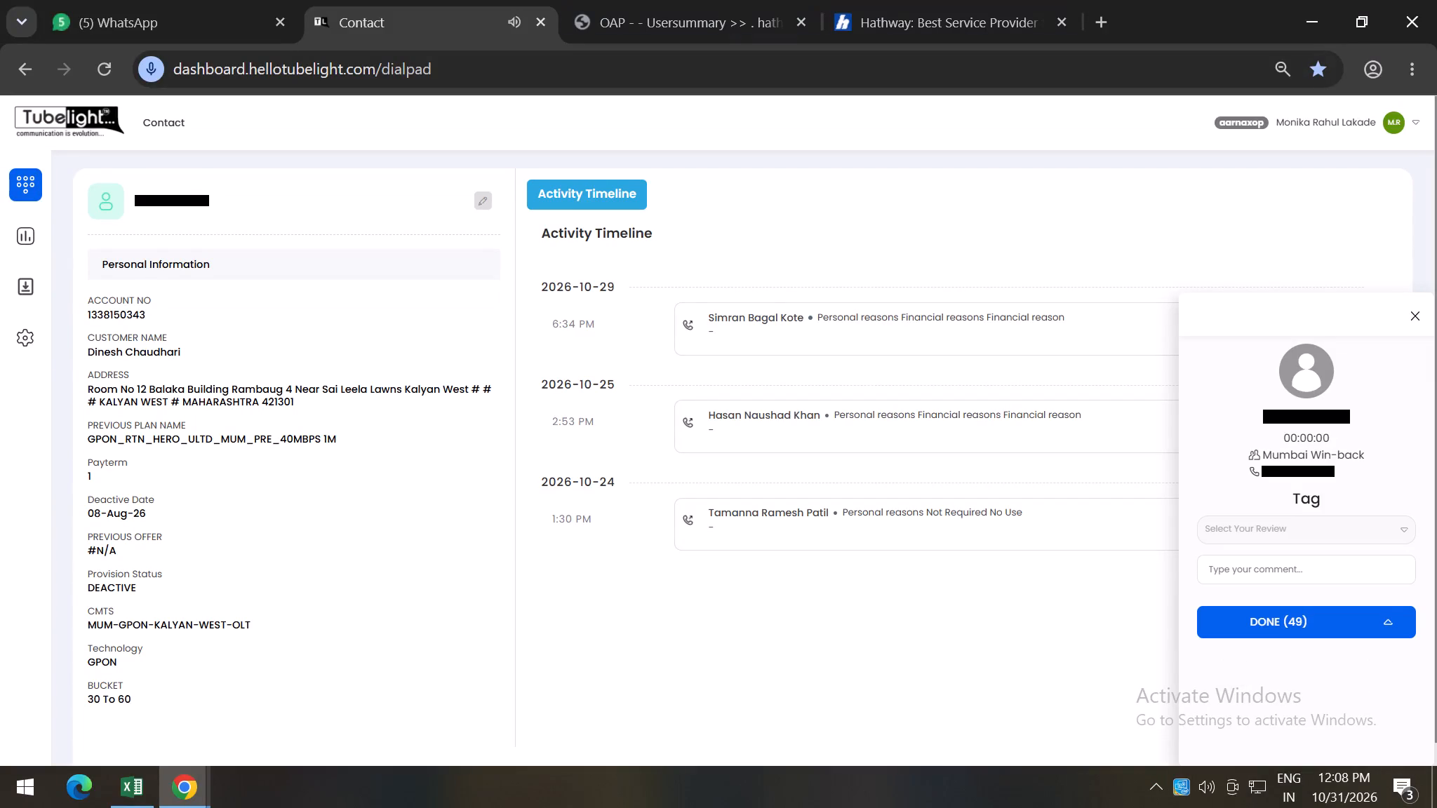
Tag the ended call with the reviews Personal reasons and Not Required.
click(1257, 534)
scroll(1267, 632, down, 1)
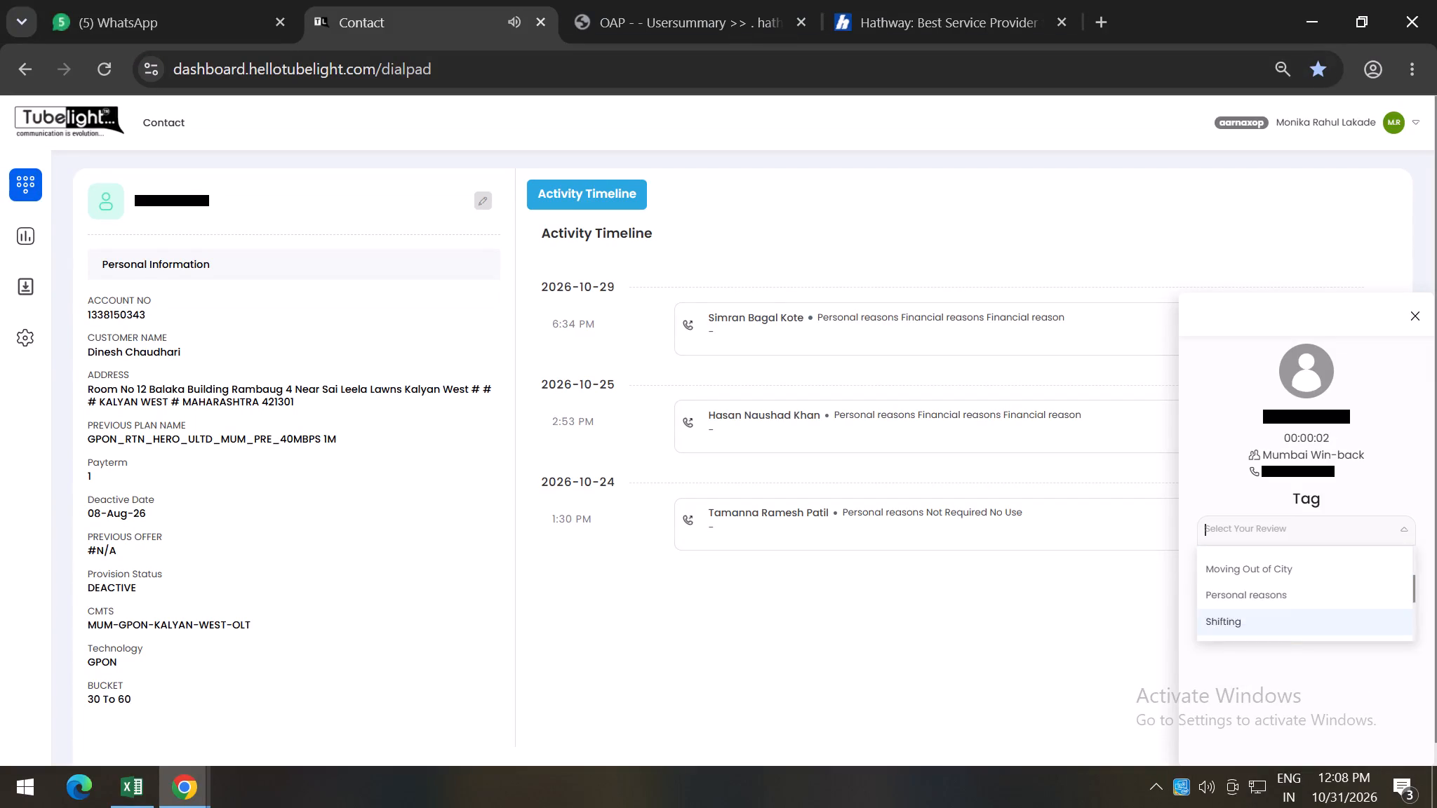
click(1271, 598)
click(1323, 541)
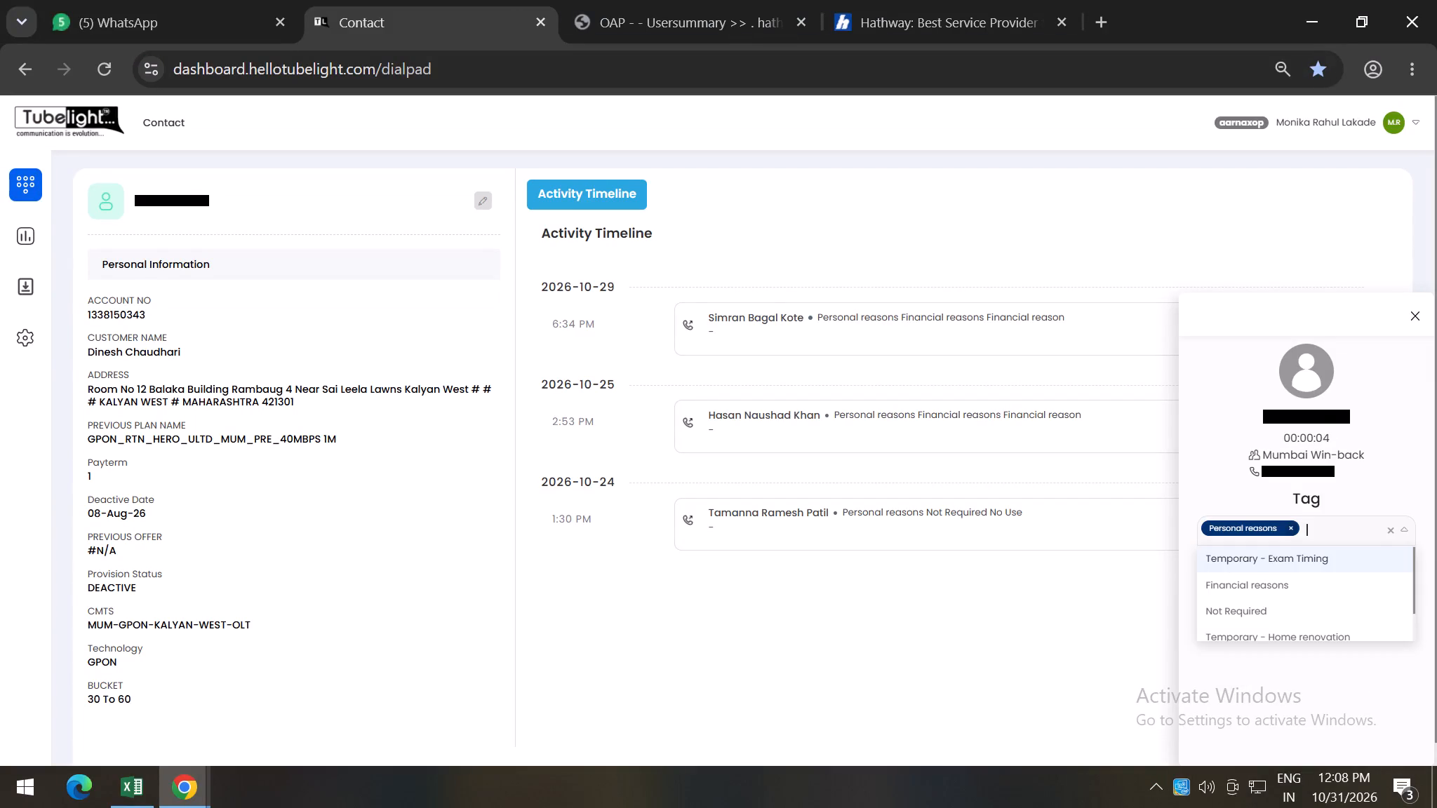
click(1292, 617)
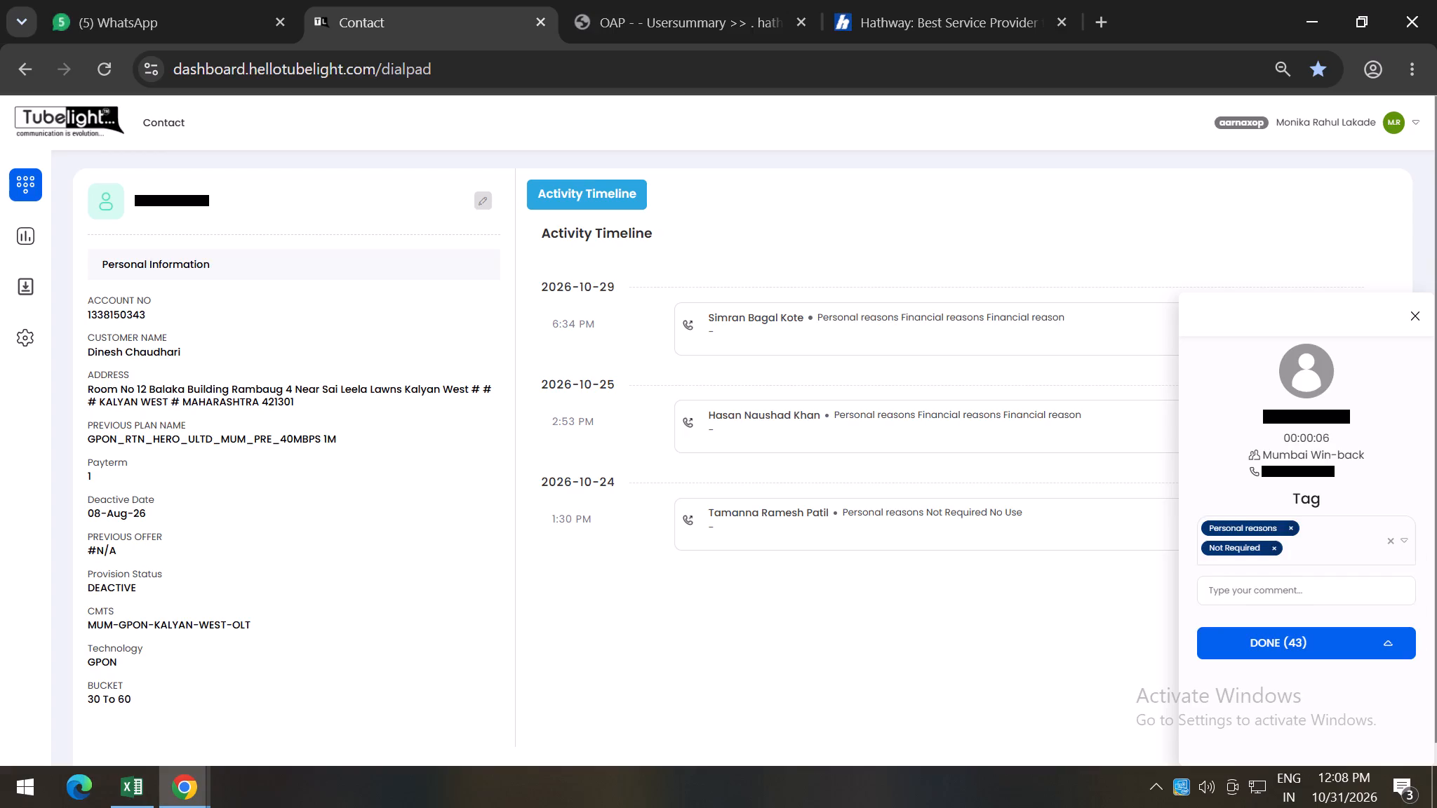
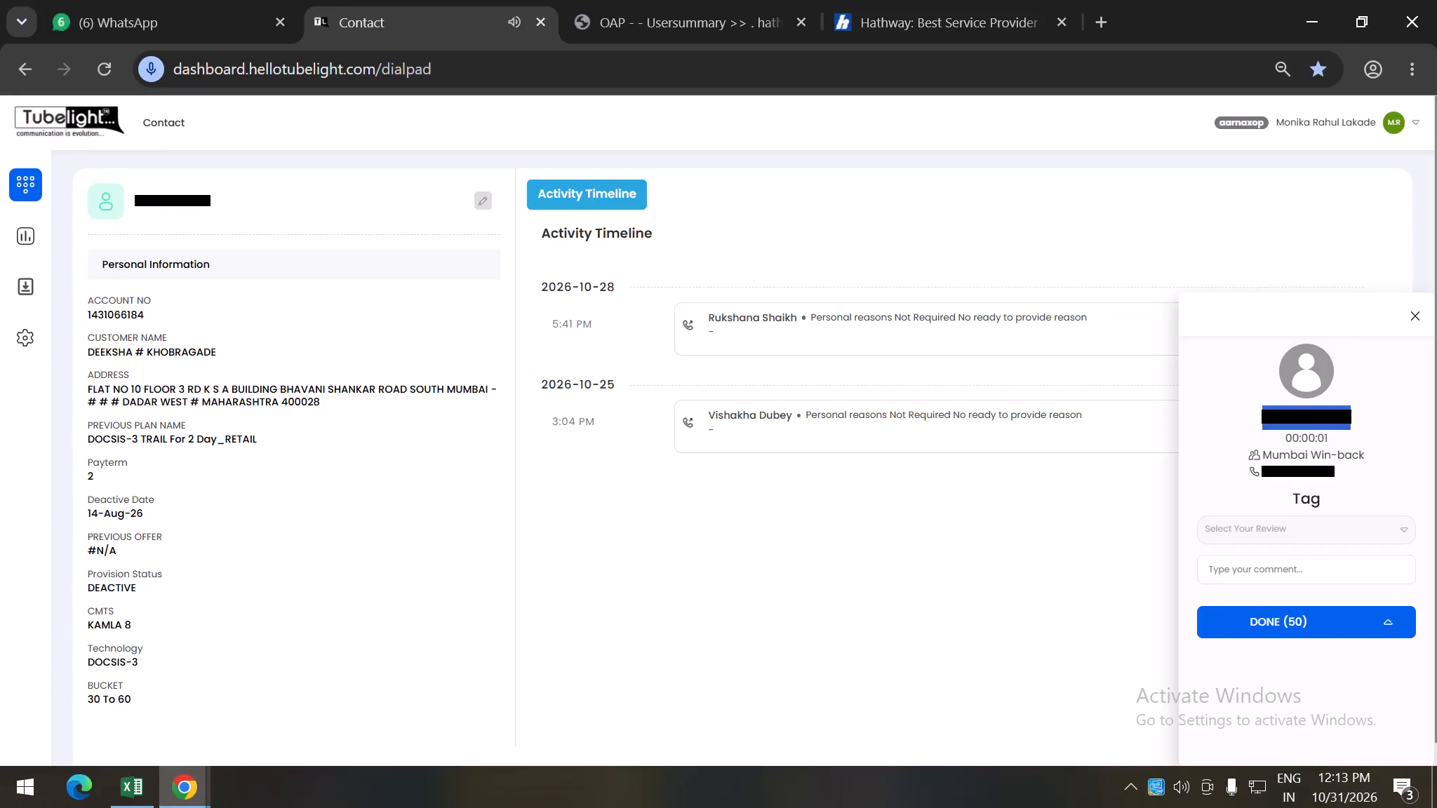
Tag the ended Mumbai Win-back call with the review Personal reasons and open the choices for a second review.
click(1252, 535)
scroll(1231, 608, down, 1)
click(1236, 600)
drag(1307, 516, 1304, 530)
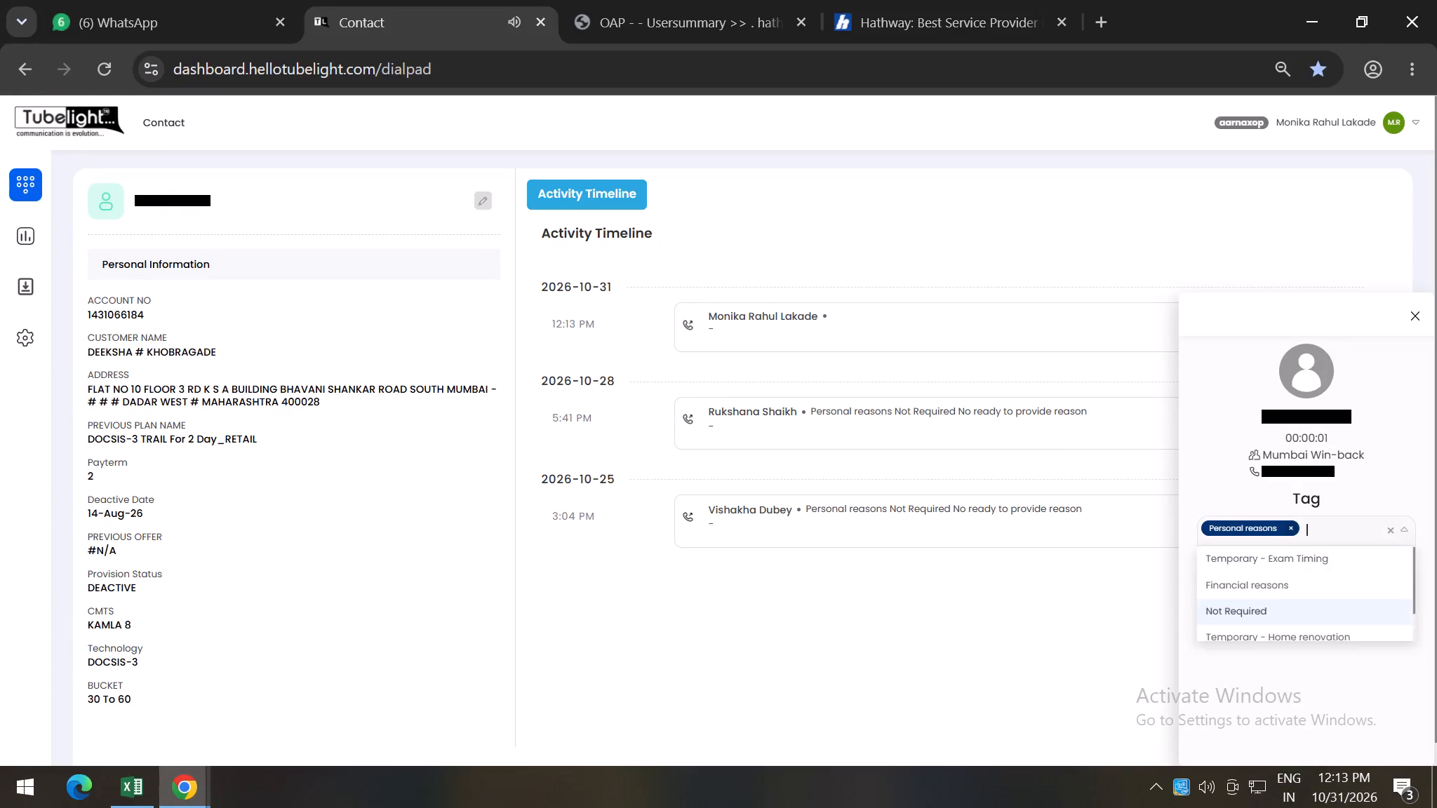
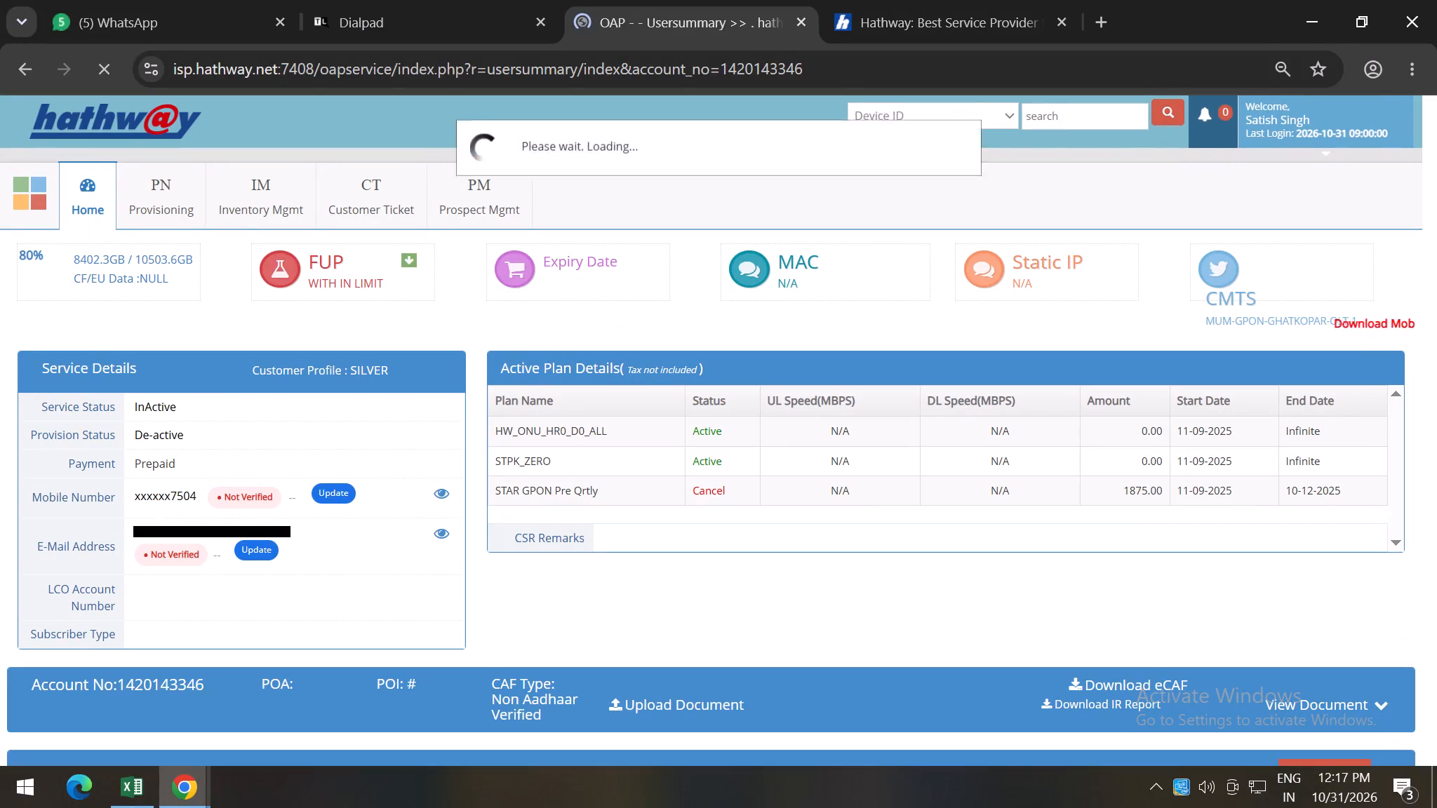
Reveal the masked mobile number and e-mail address in the customer account's Service Details.
click(438, 494)
click(446, 538)
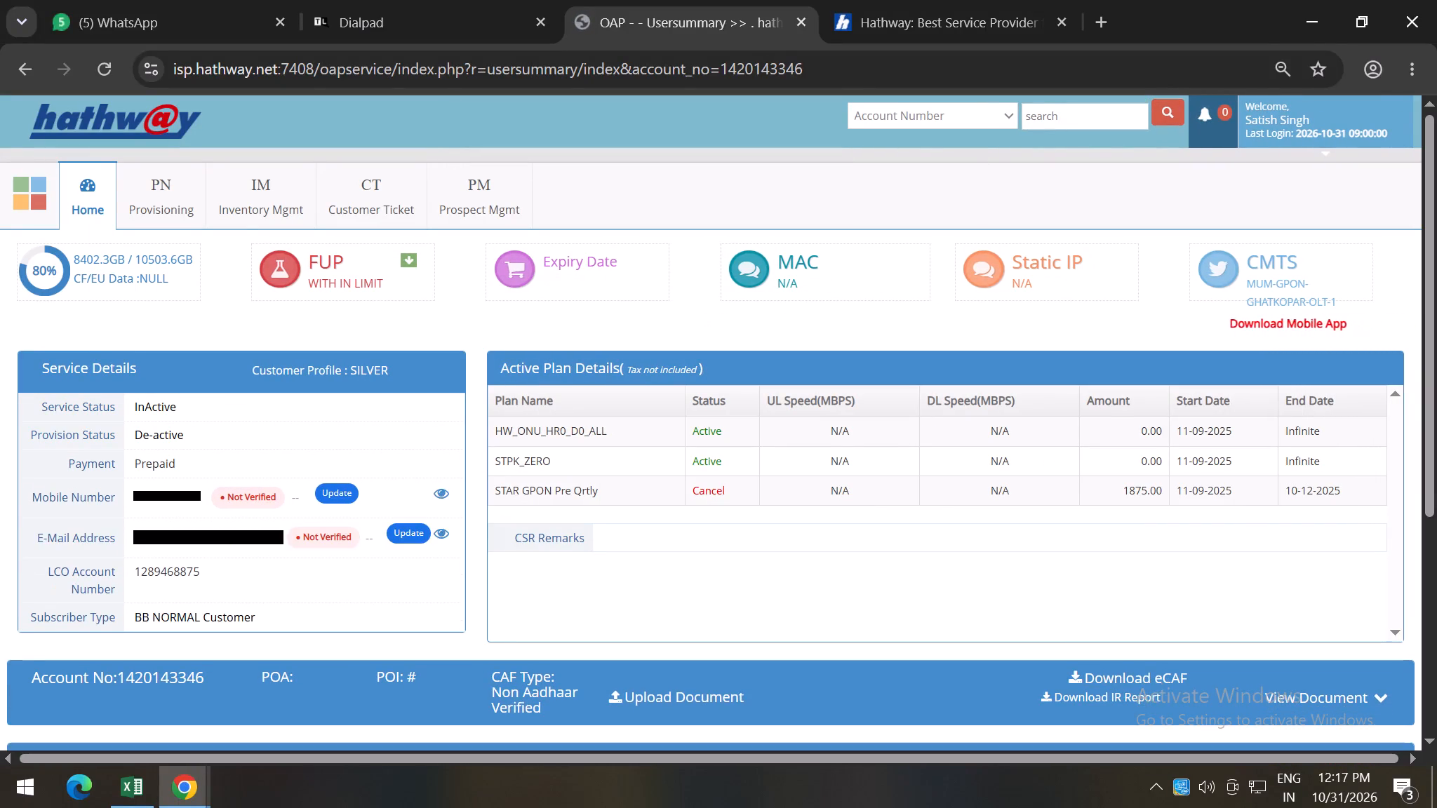
Reveal the hidden contact details in the OAP customer summary, copy the mobile number and call it from Dialpad using Mumbai Win-back.
click(446, 538)
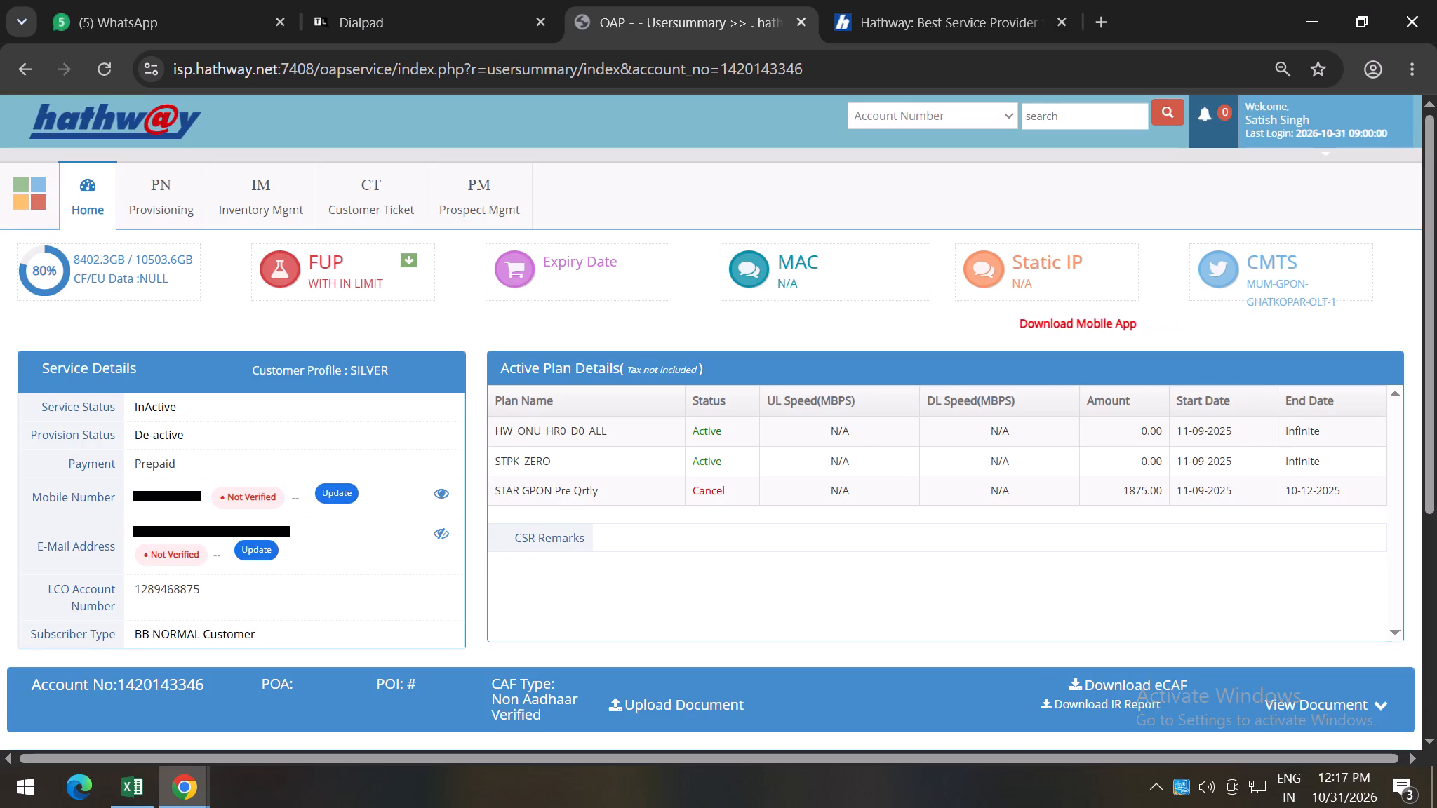
triple_click(155, 505)
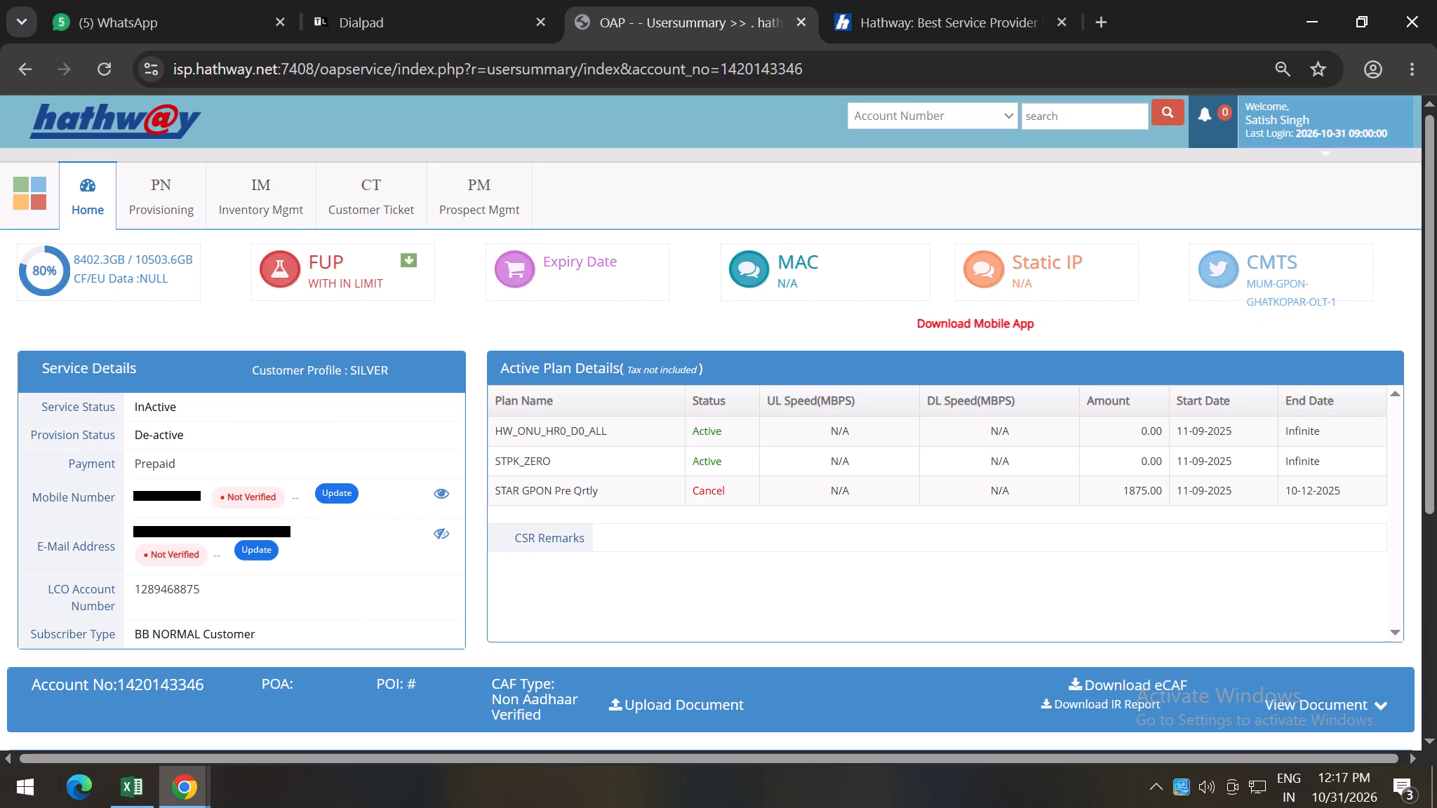
click(155, 501)
key(ctrl+c)
double_click(491, 0)
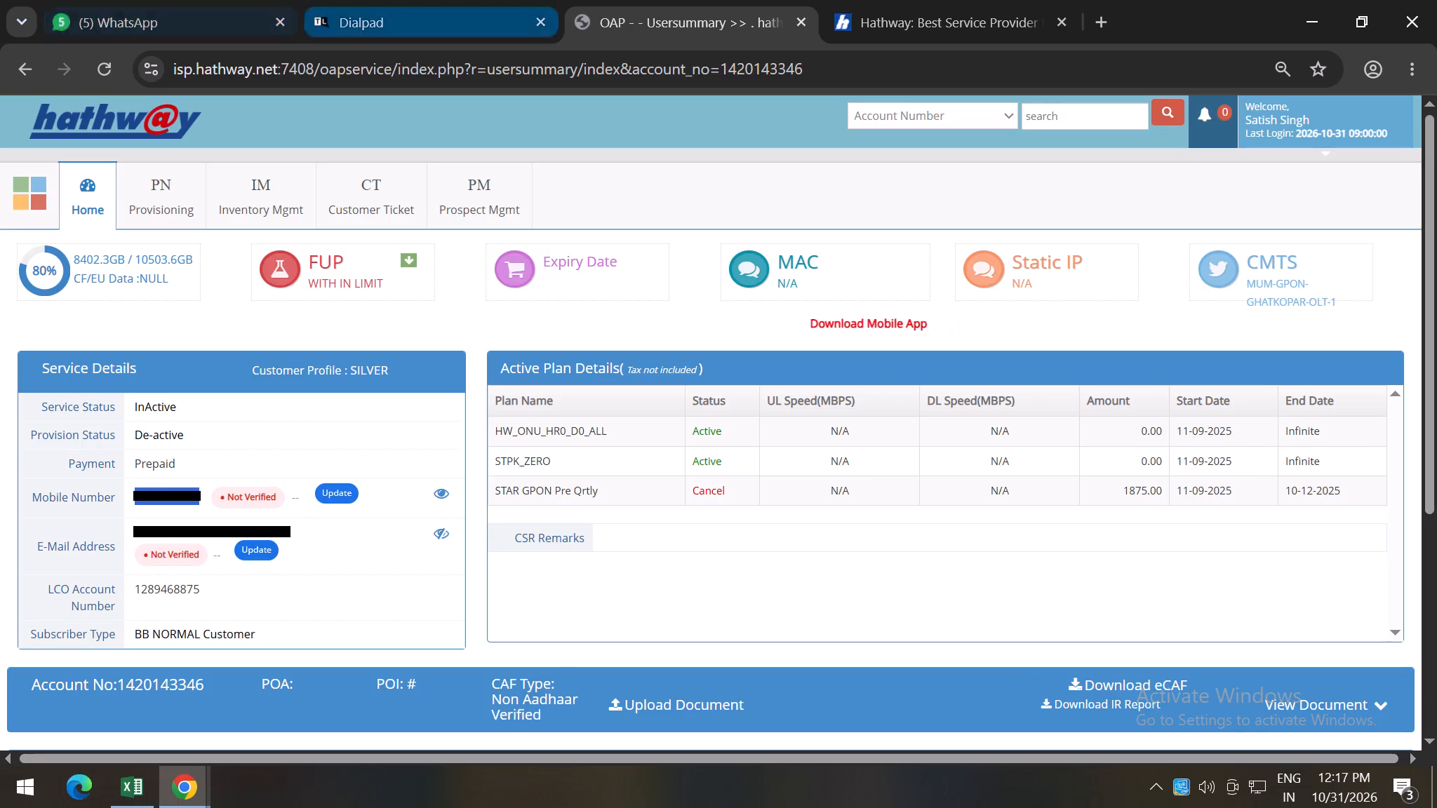
click(1308, 741)
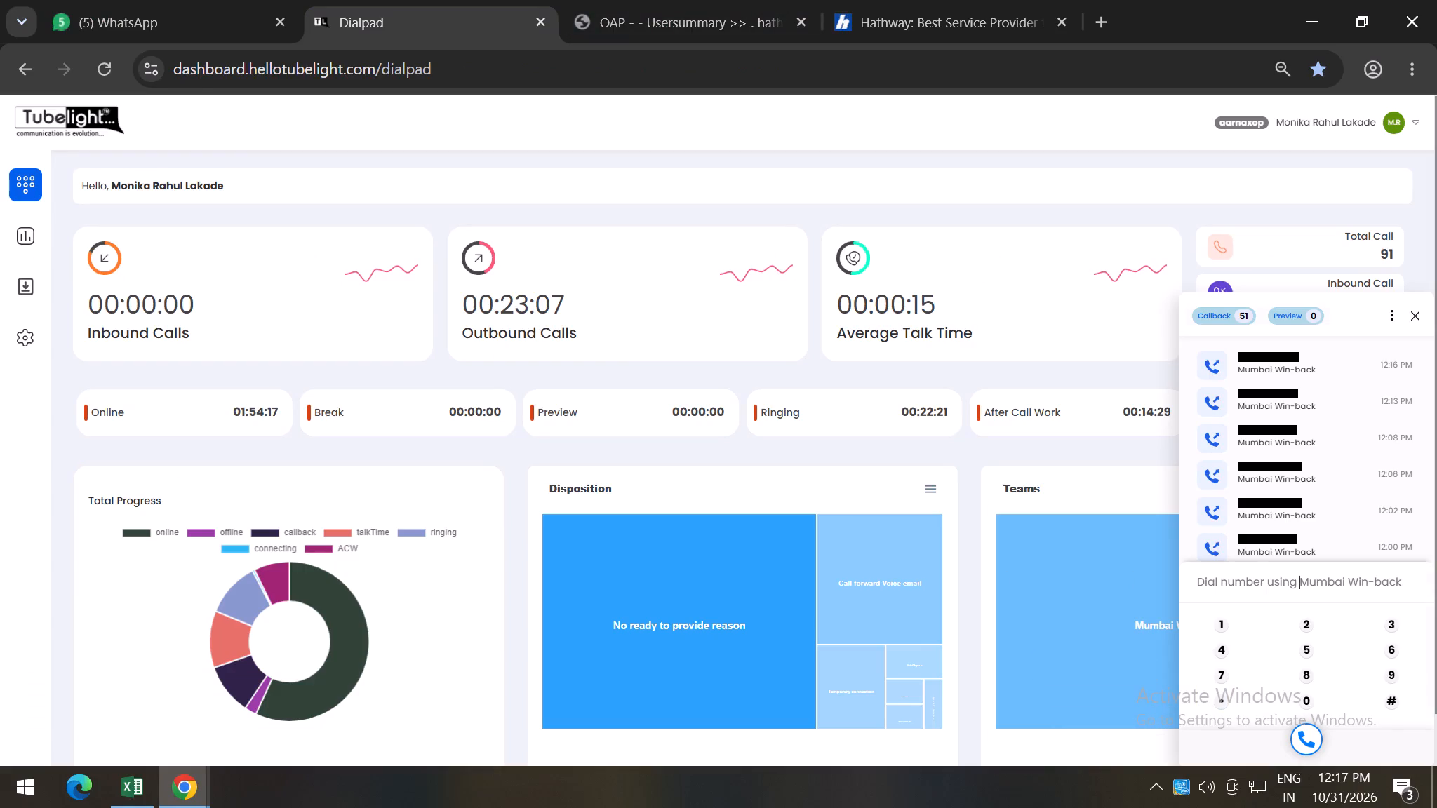
click(1306, 584)
key(ctrl+v)
click(1309, 729)
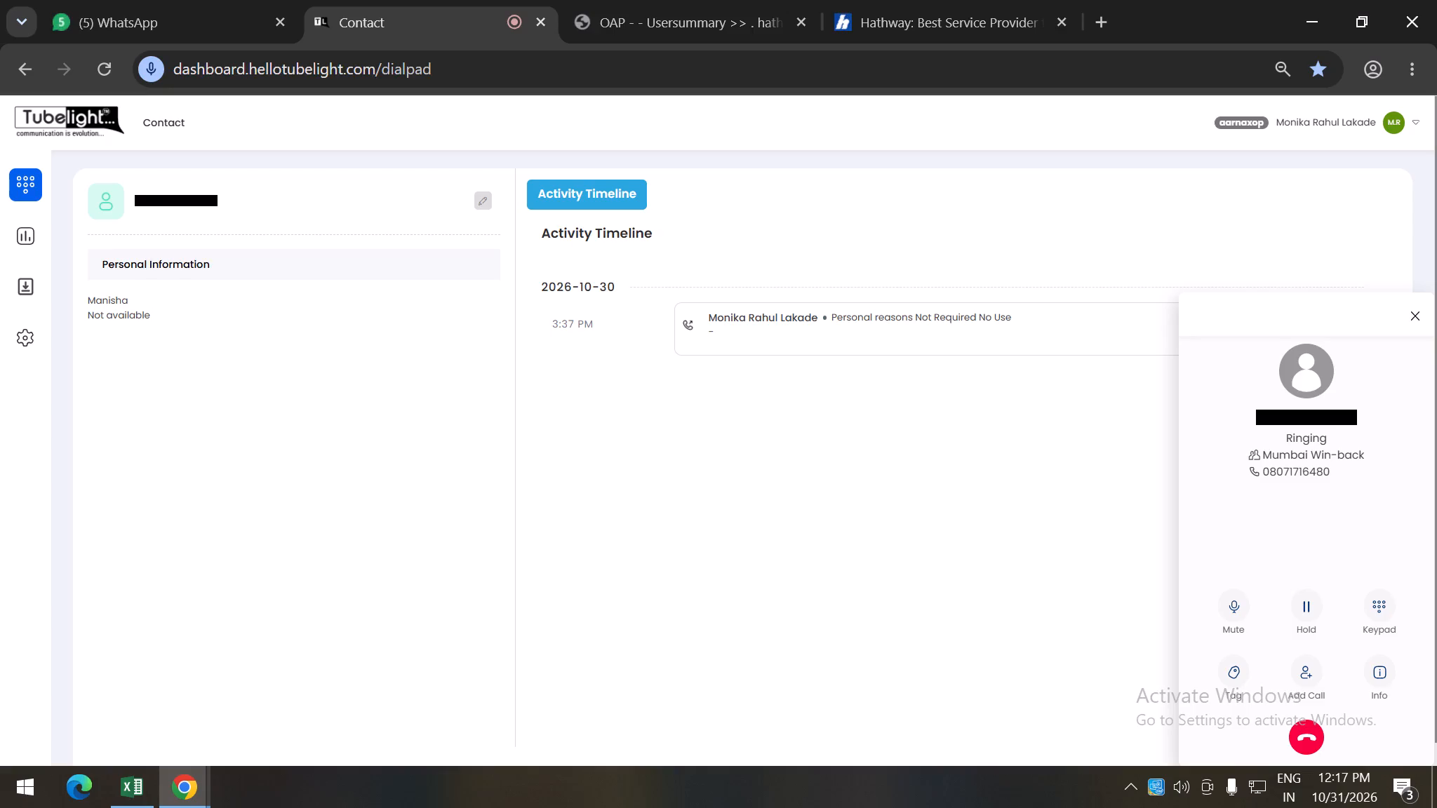
Copy the dialled number into the OAP account search and set the search type to Registered Mobile Number.
double_click(1322, 419)
key(ctrl+c)
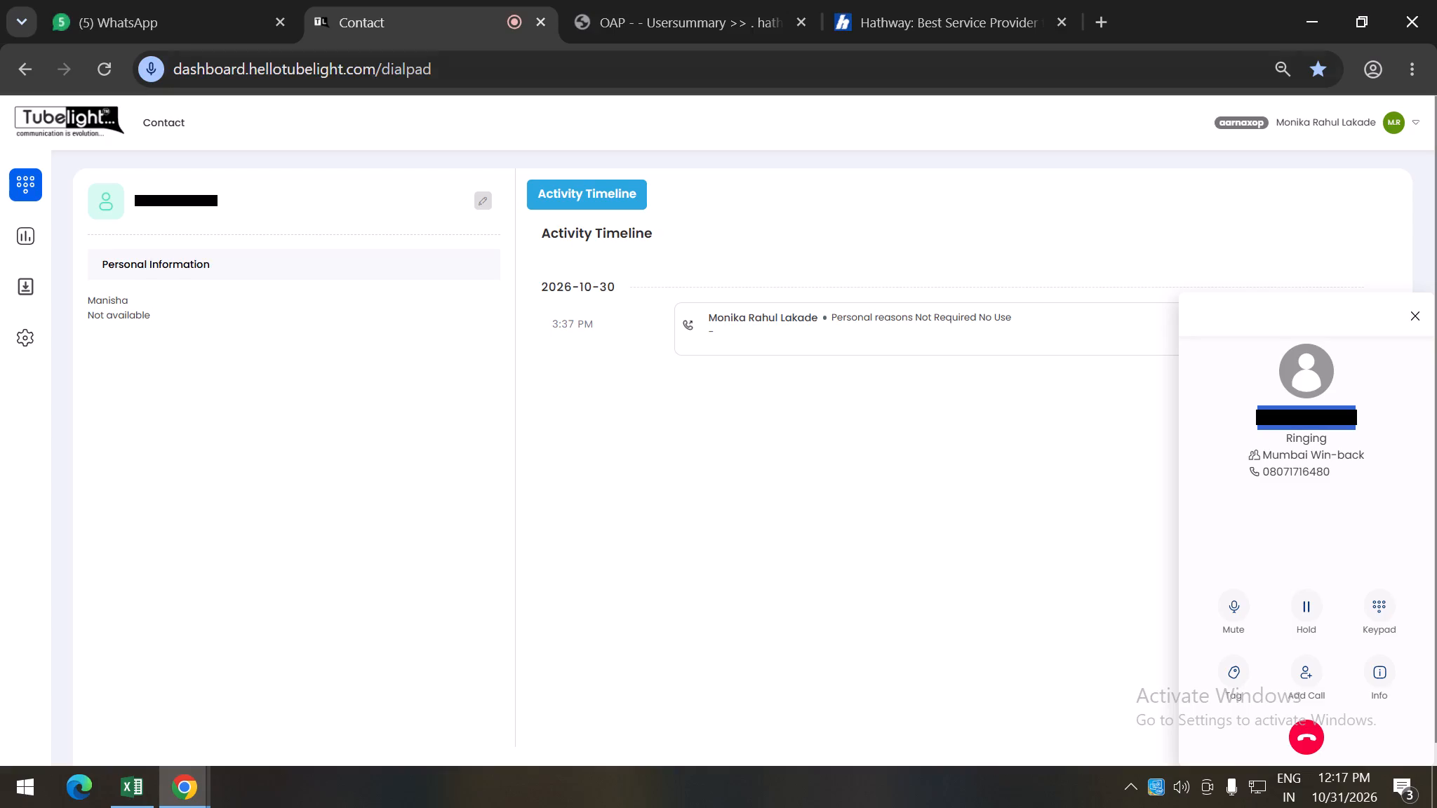
click(646, 1)
scroll(1025, 124, up, 2)
click(1032, 125)
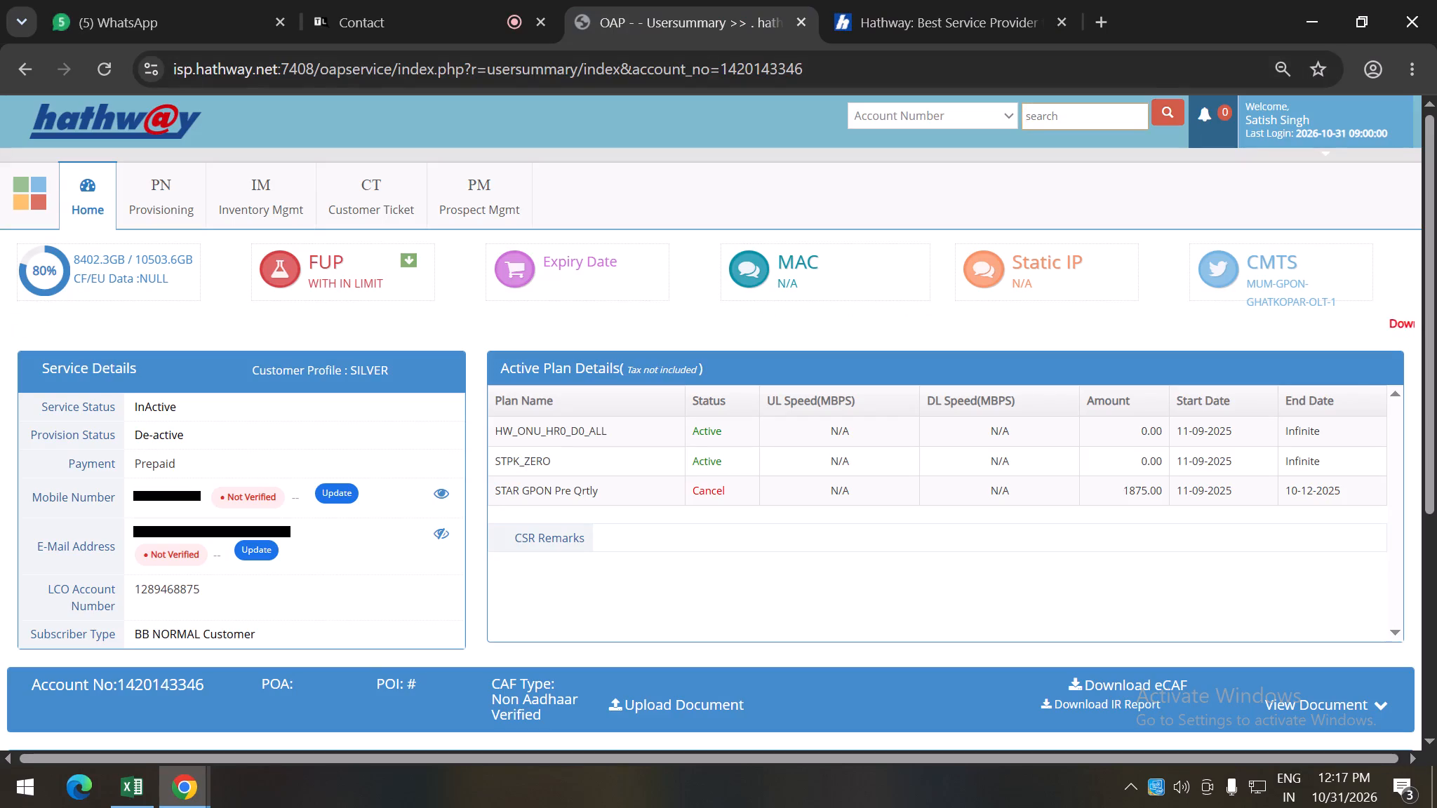
key(ctrl+v)
click(1011, 117)
click(985, 280)
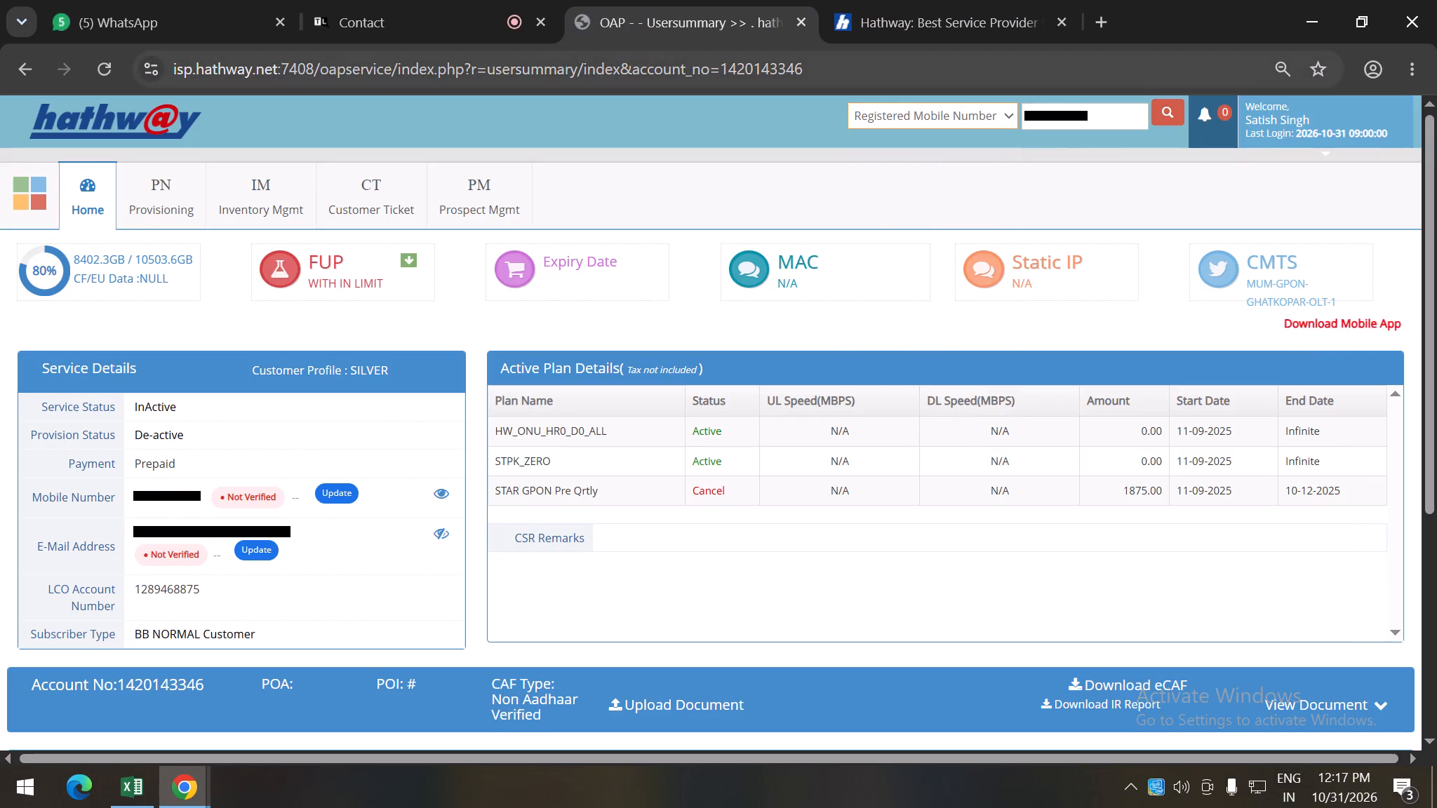
Switch back to the dialpad and end the ringing Mumbai Win-back call.
click(512, 0)
click(1295, 737)
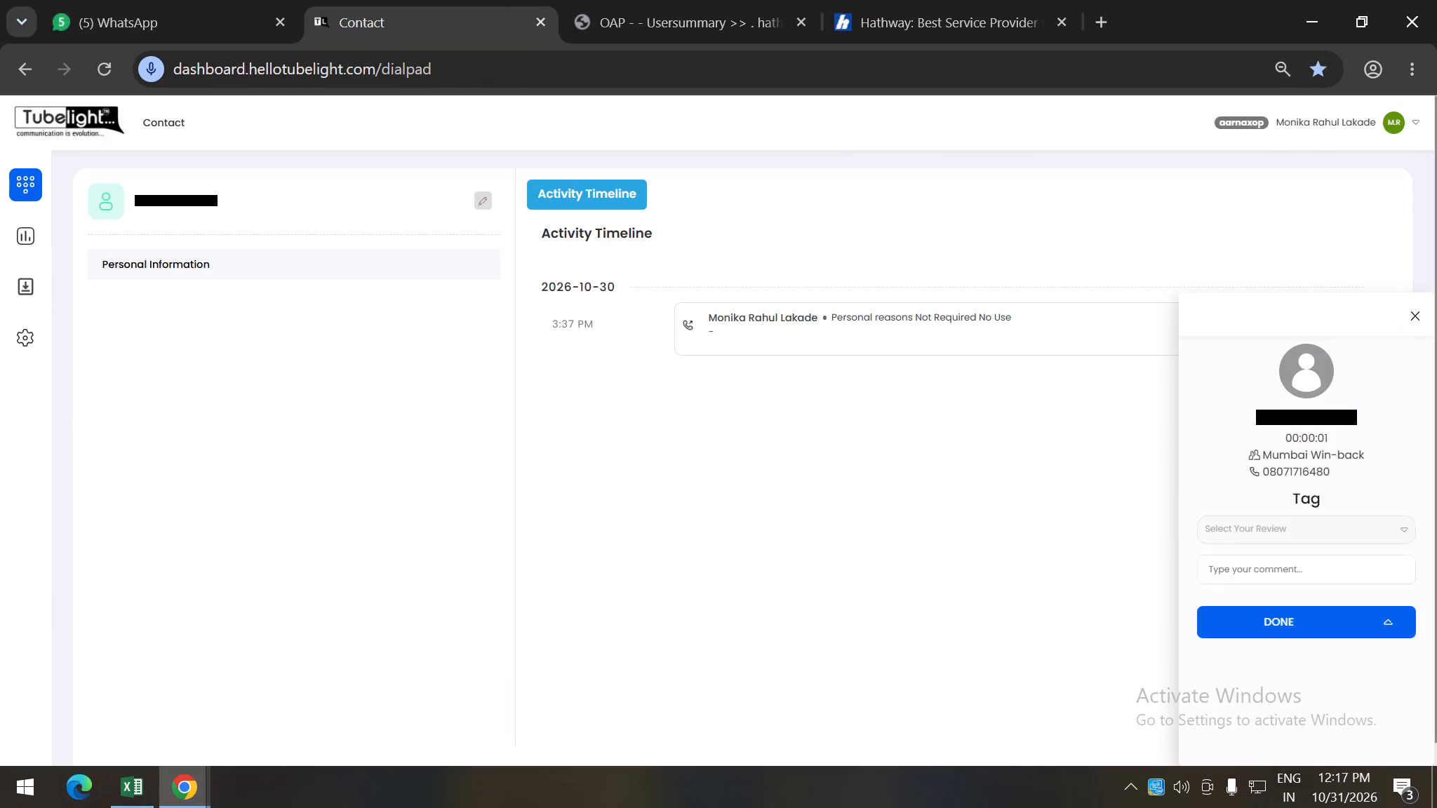
Tag the ended call with the review Personal reasons.
click(1281, 522)
scroll(1276, 569, down, 1)
click(1278, 594)
click(1297, 557)
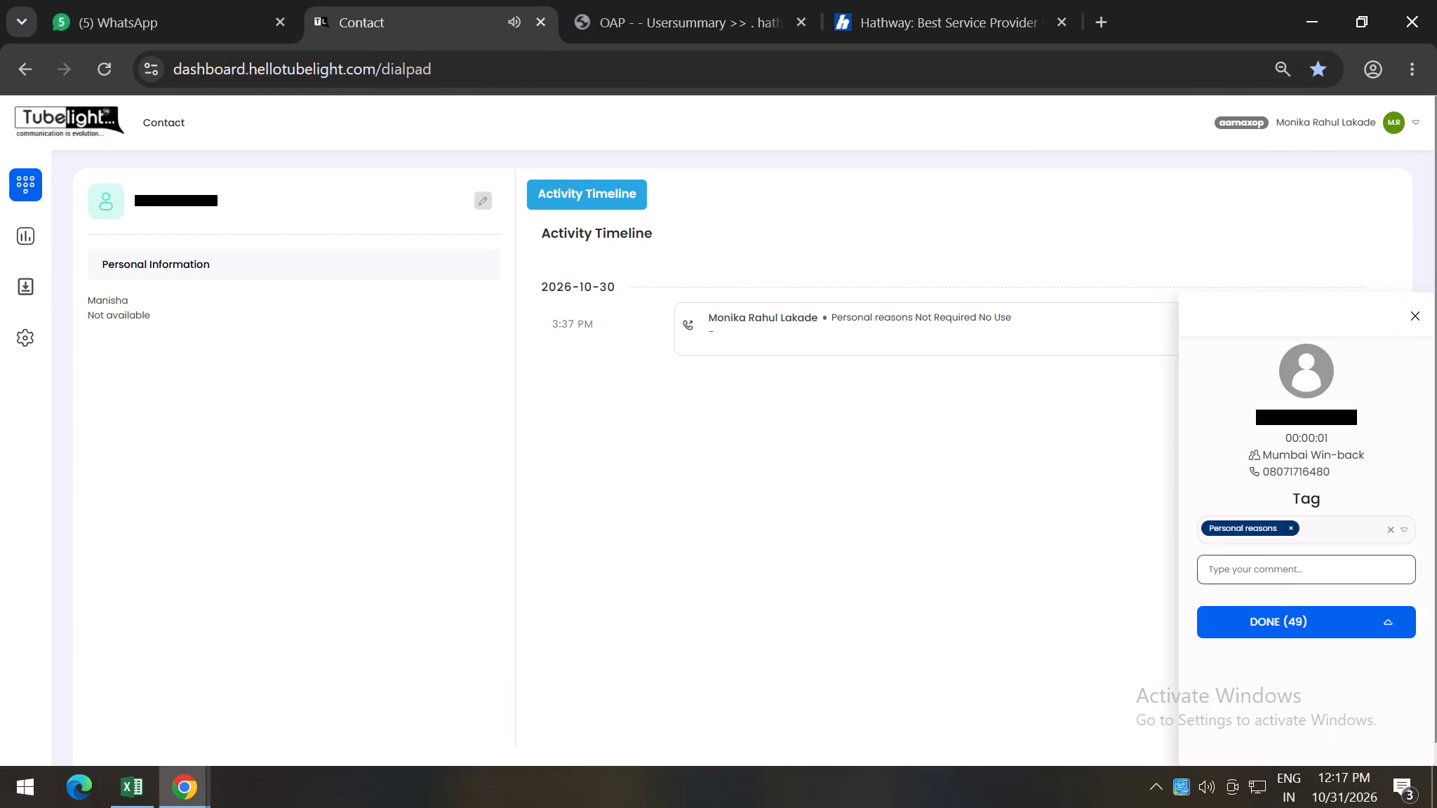
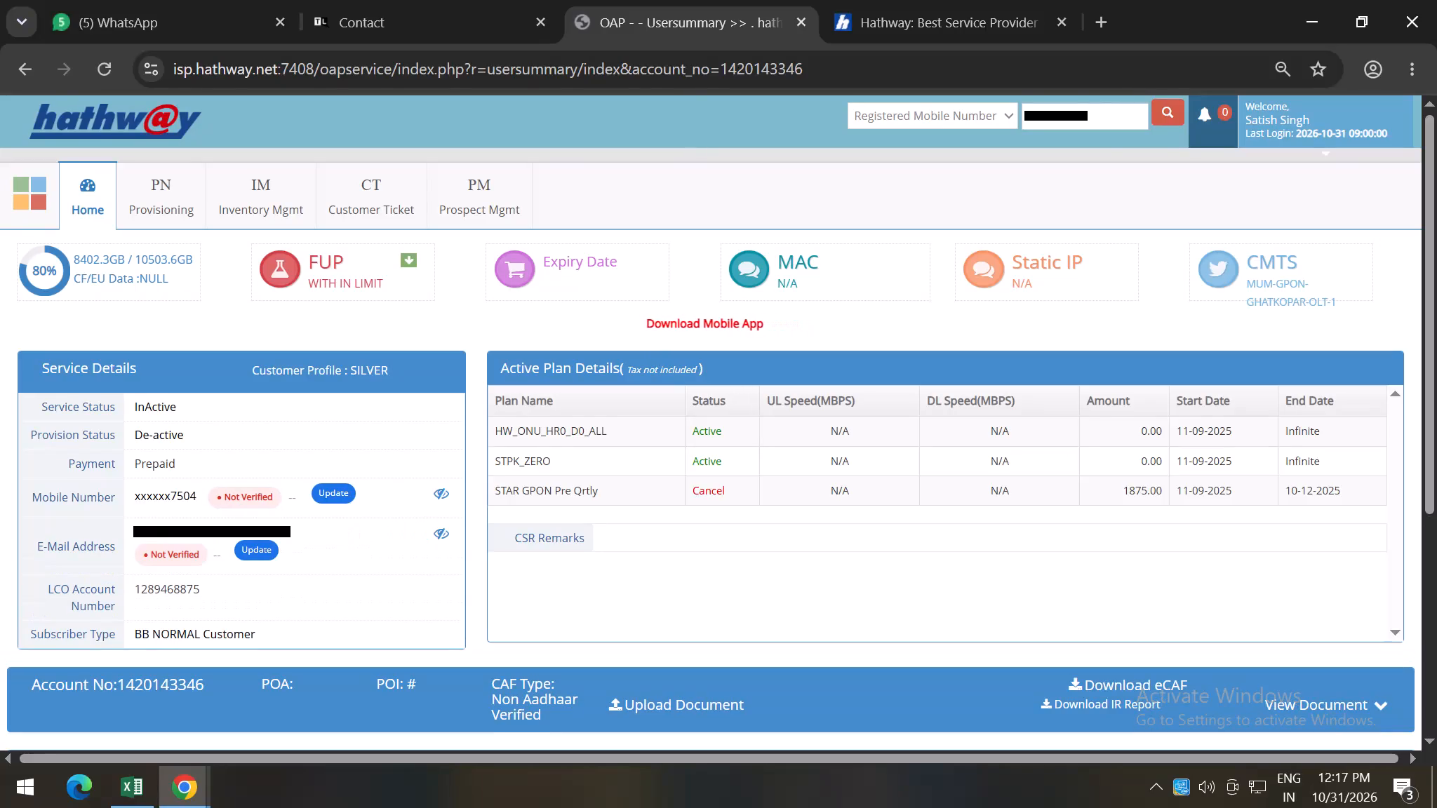
Reveal the customer's hidden e-mail address and mobile number in the service details.
click(441, 532)
click(438, 501)
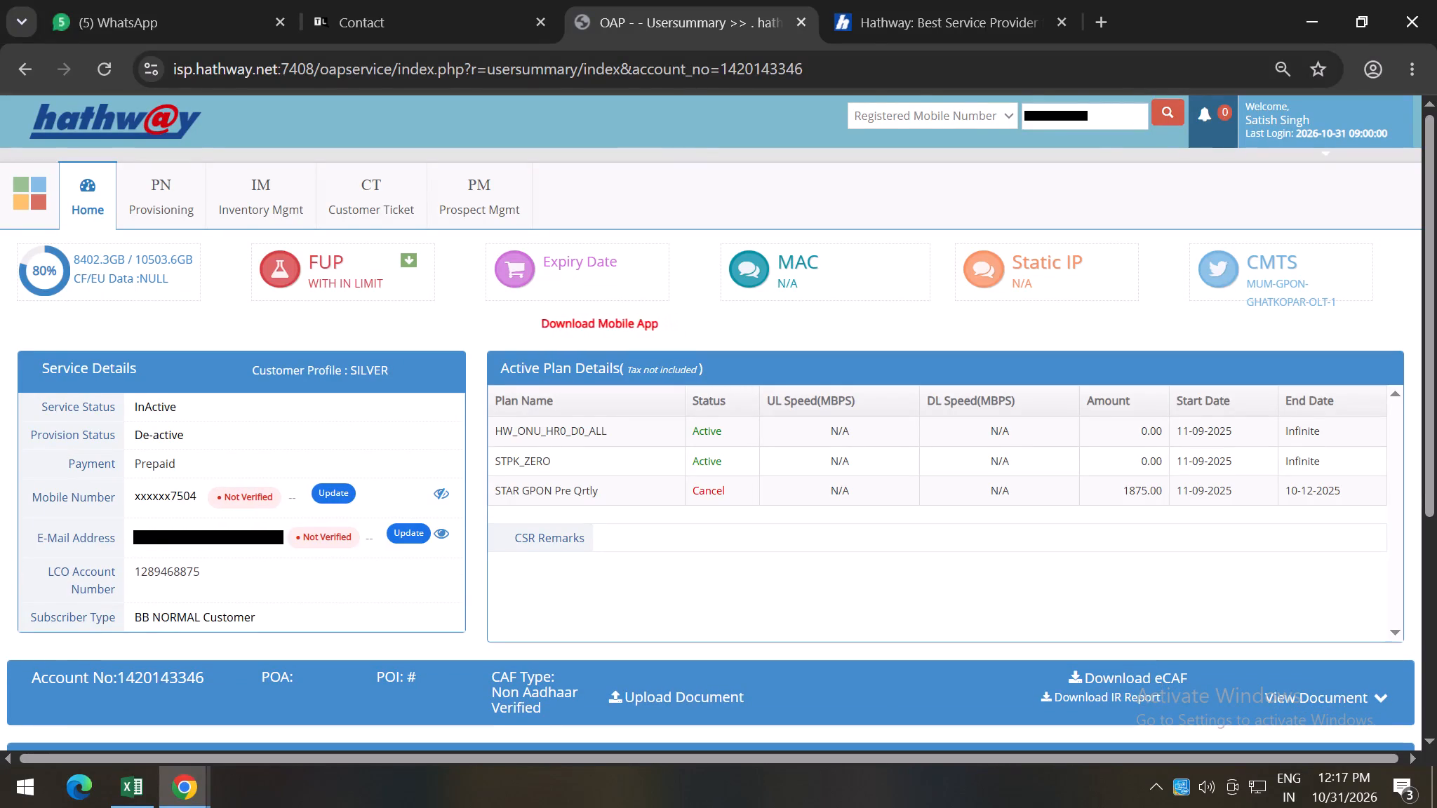
Search the account's payment history with the start date set to 24 June 2020 and review the payment list.
scroll(298, 704, down, 5)
click(73, 503)
scroll(215, 645, down, 4)
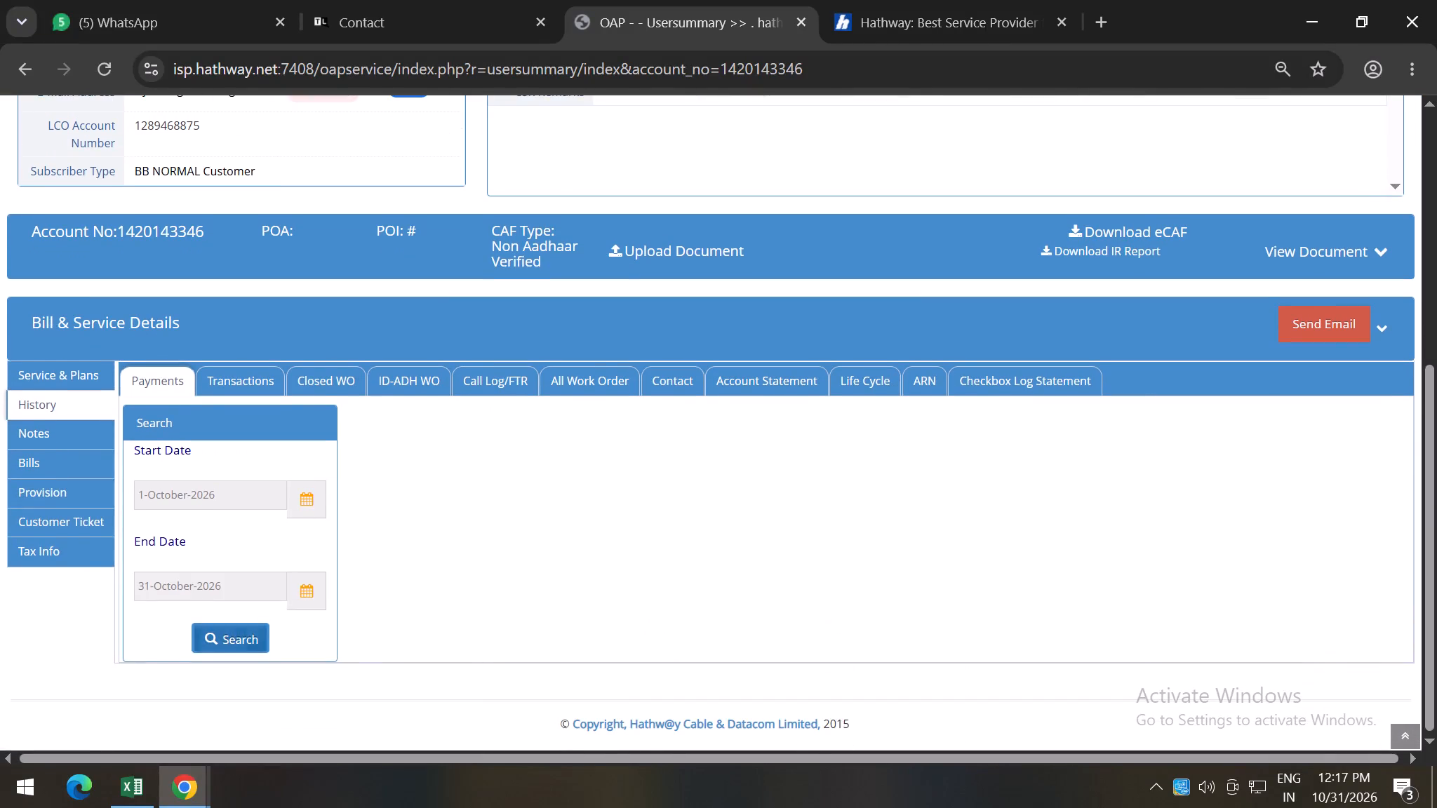
click(219, 642)
click(925, 247)
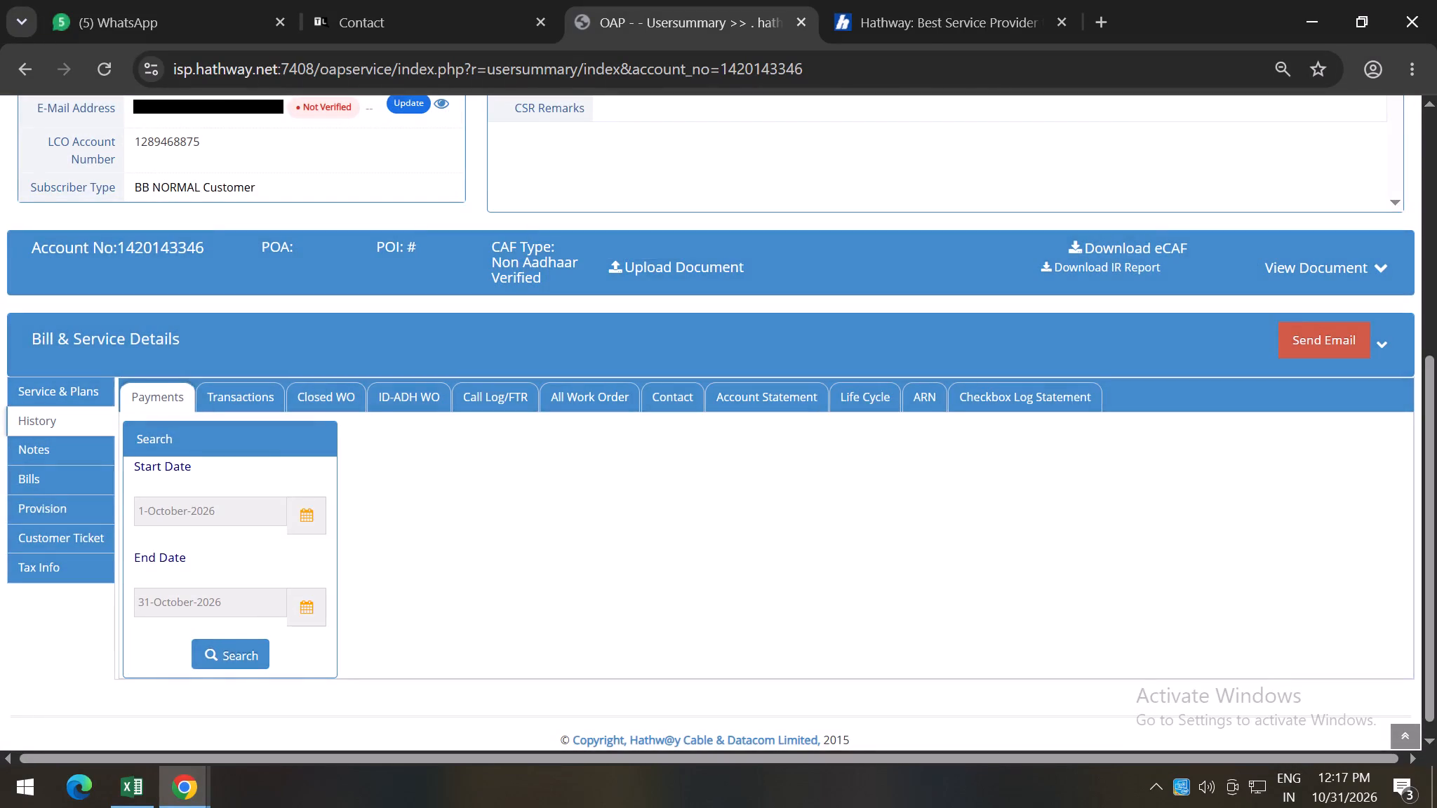
click(306, 517)
double_click(215, 519)
click(201, 561)
click(202, 617)
click(214, 640)
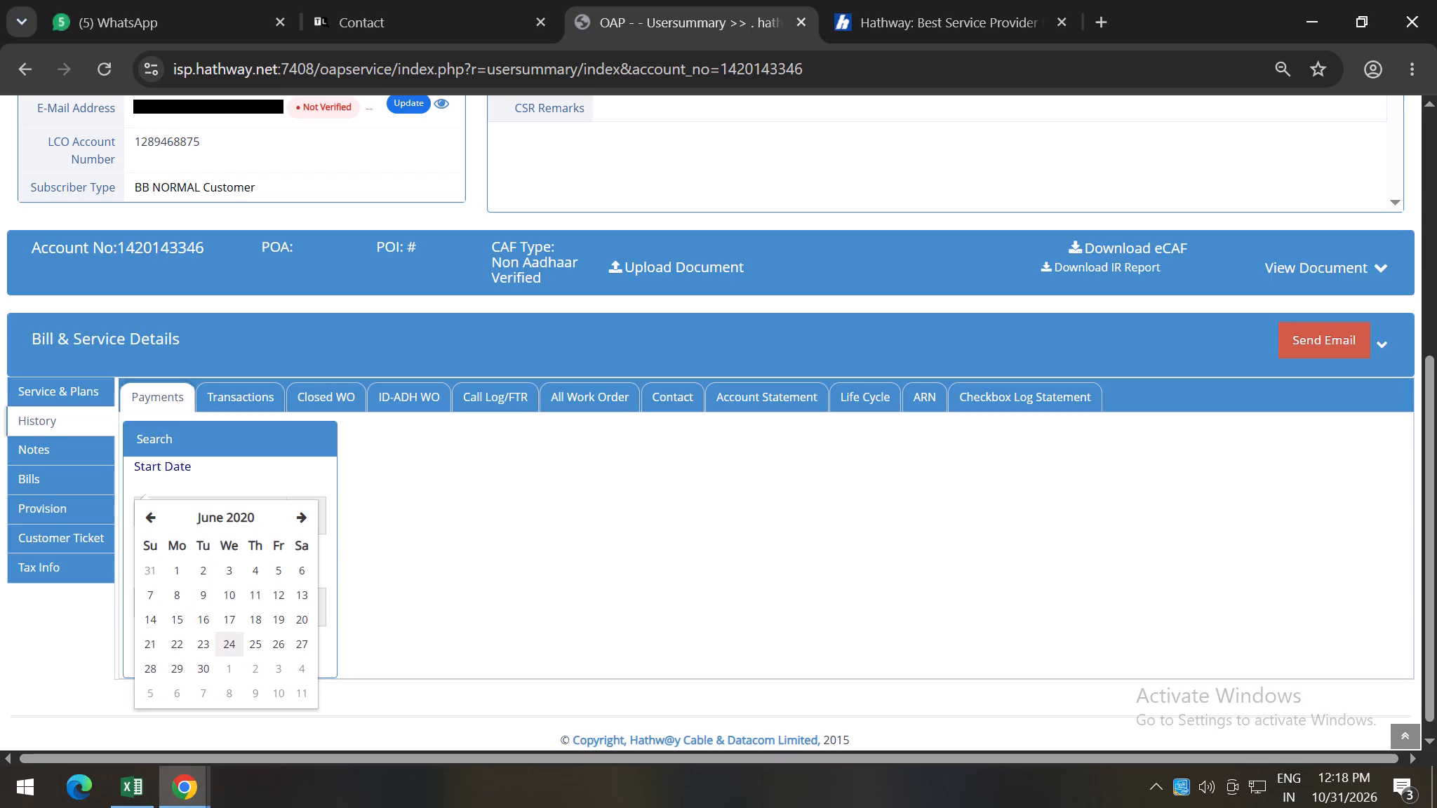
click(218, 647)
click(227, 656)
scroll(795, 613, down, 4)
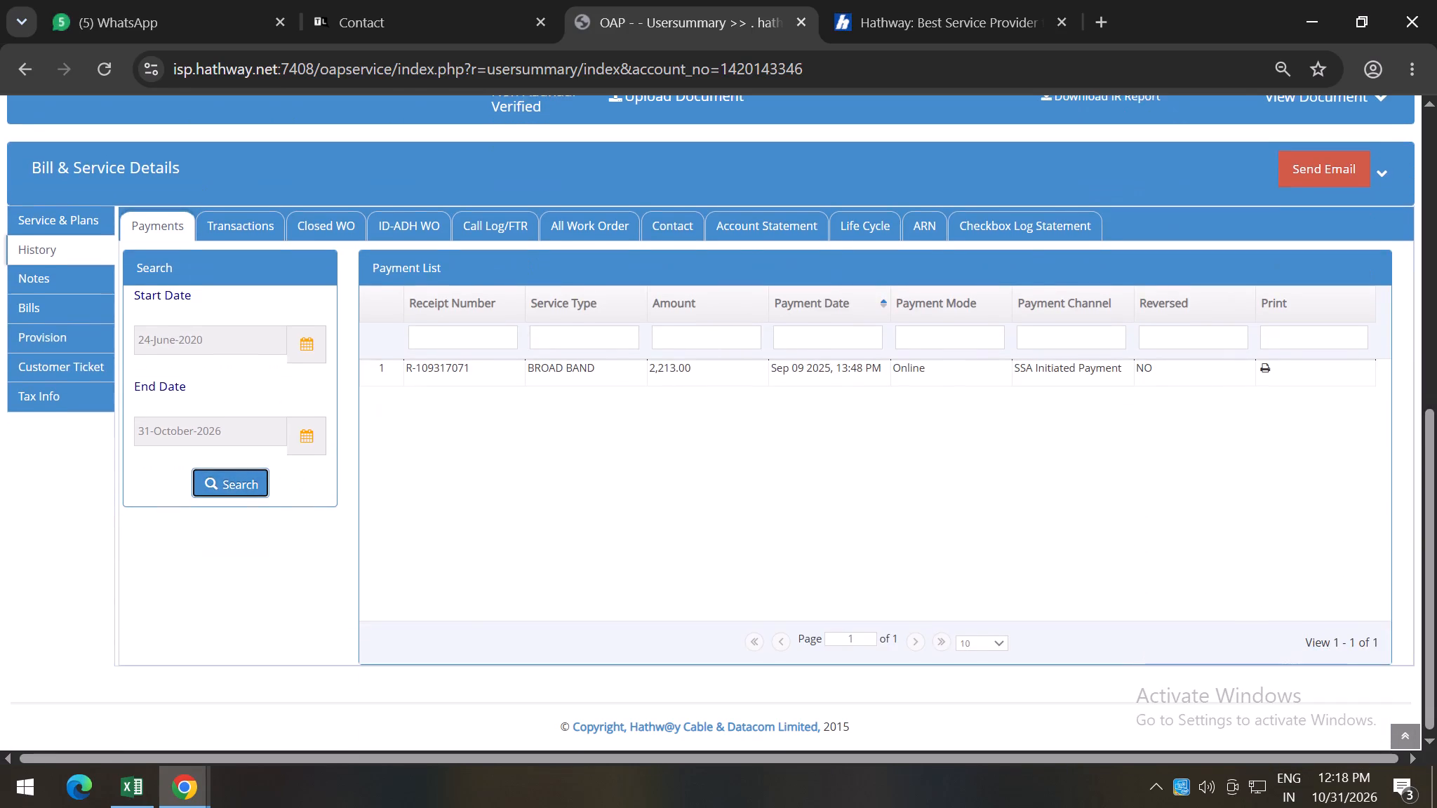
scroll(258, 487, up, 3)
scroll(272, 274, up, 3)
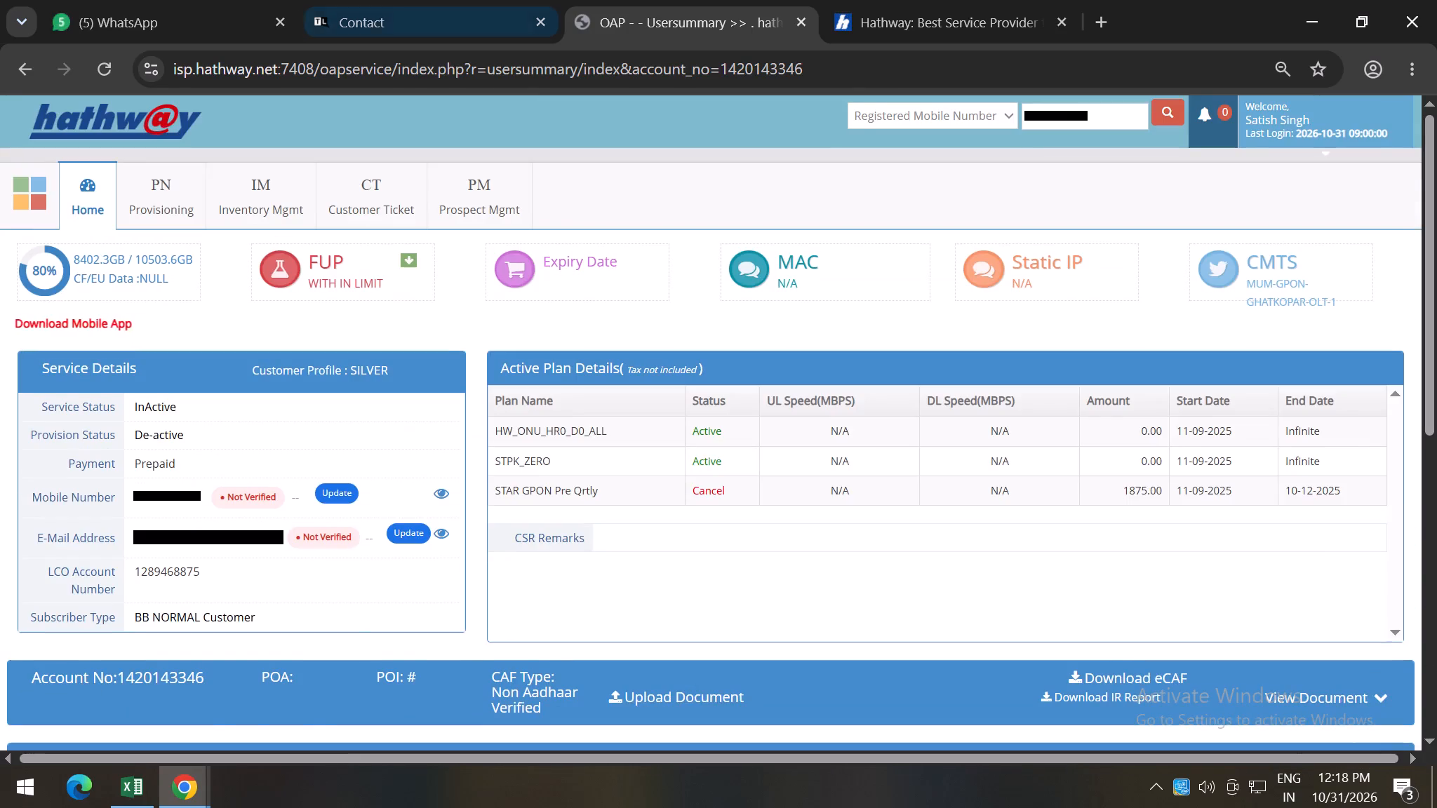
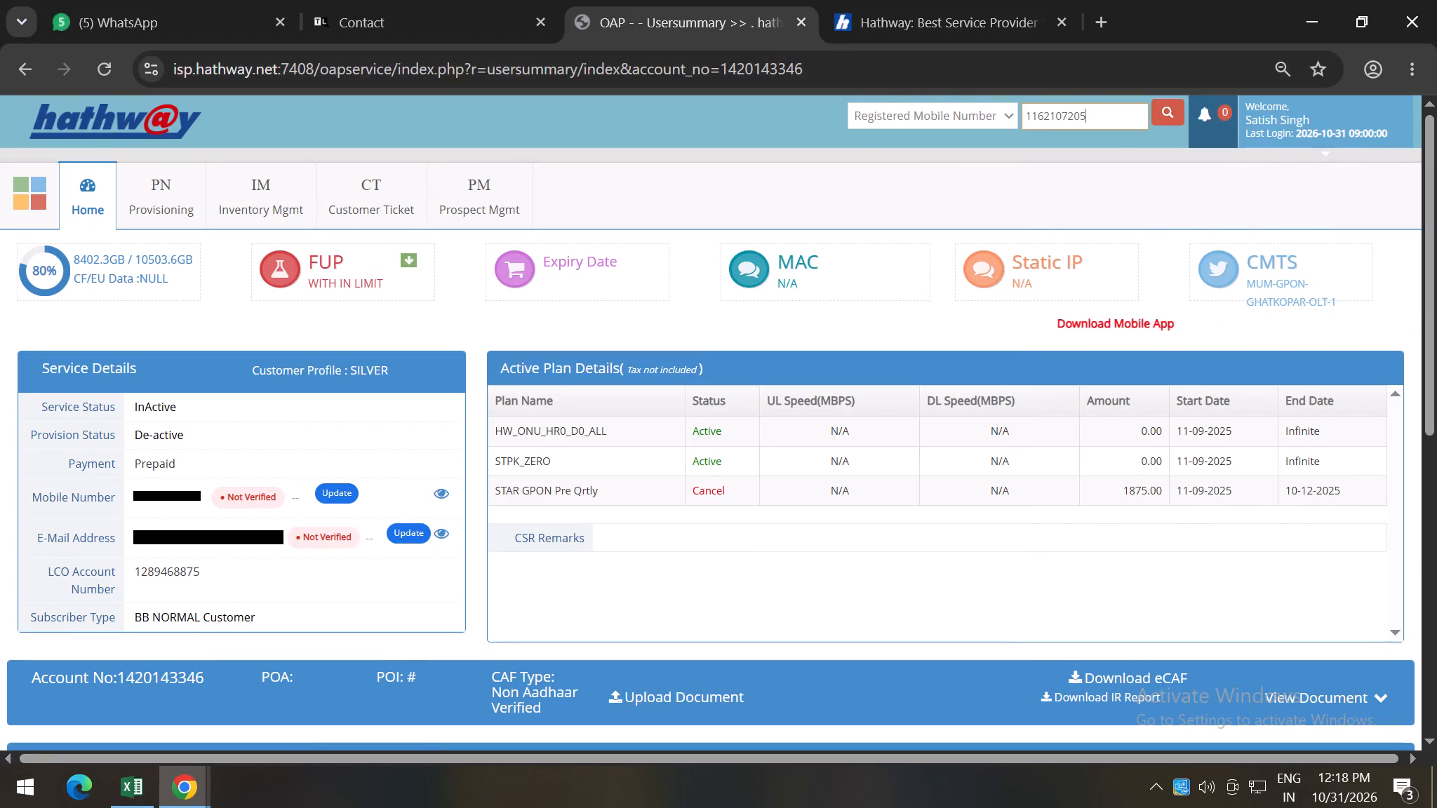
Switch the customer search criterion to Account Number and look up the account already entered in the search box.
click(1006, 116)
click(938, 205)
click(1170, 106)
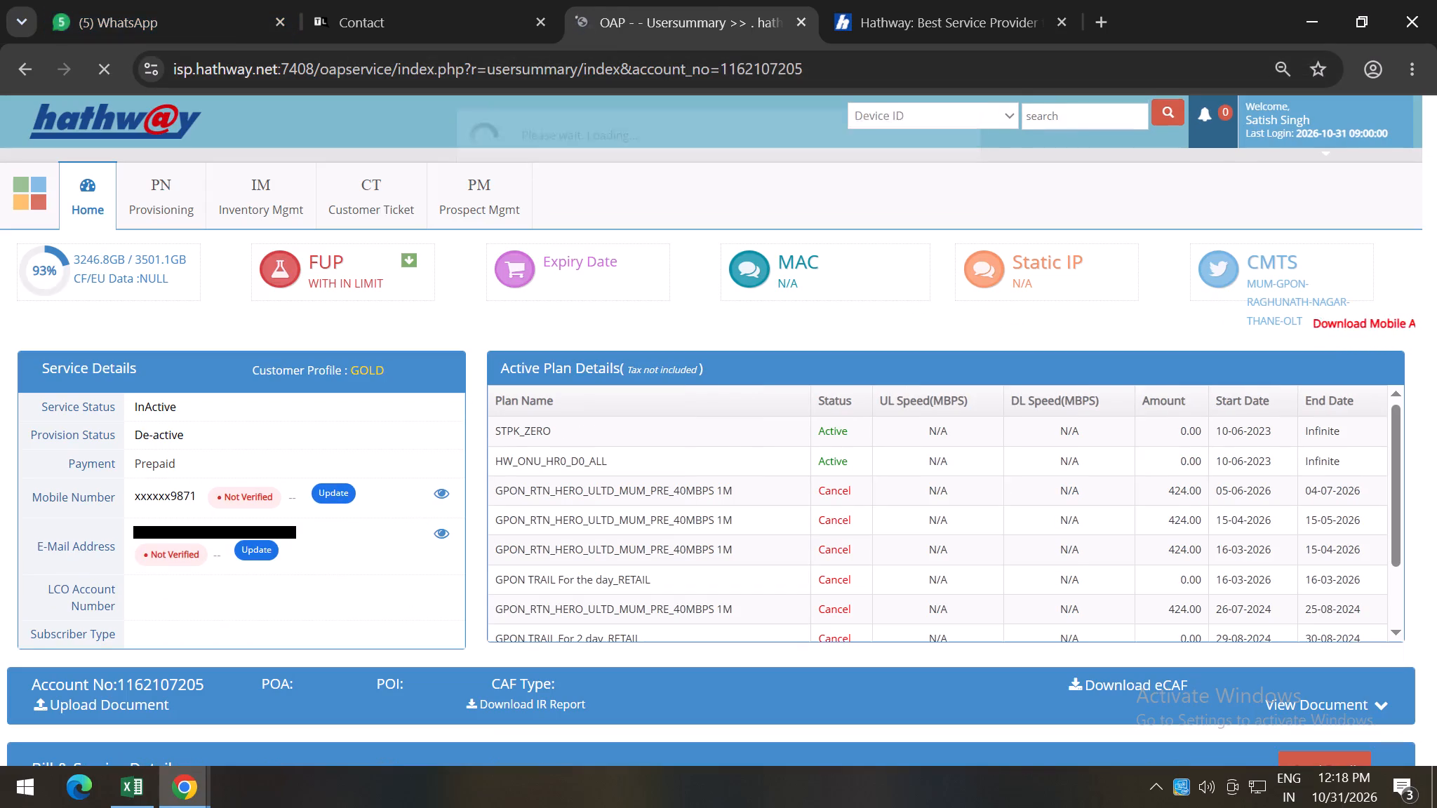
Reveal the customer's hidden mobile number and e-mail address in the service details.
click(443, 499)
click(436, 531)
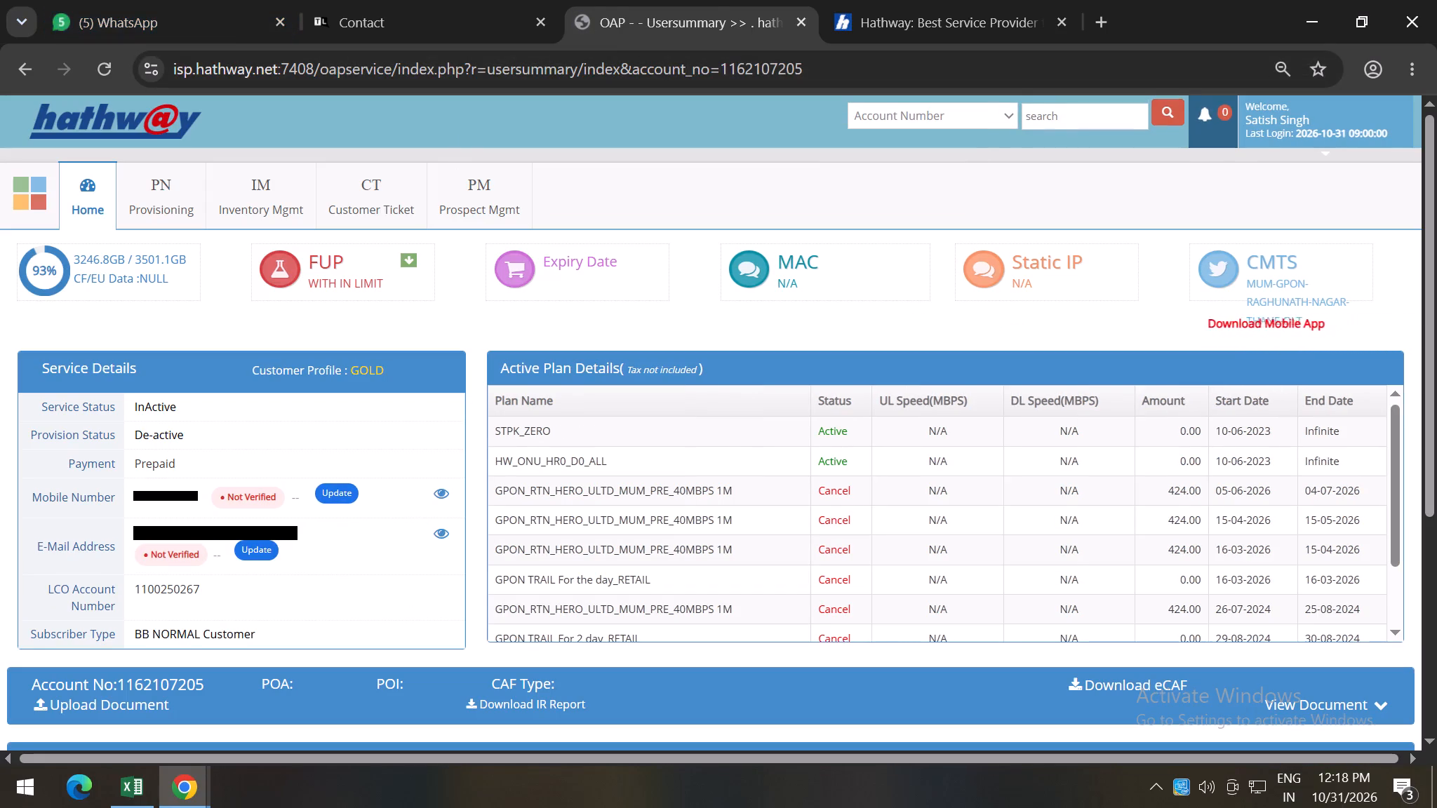
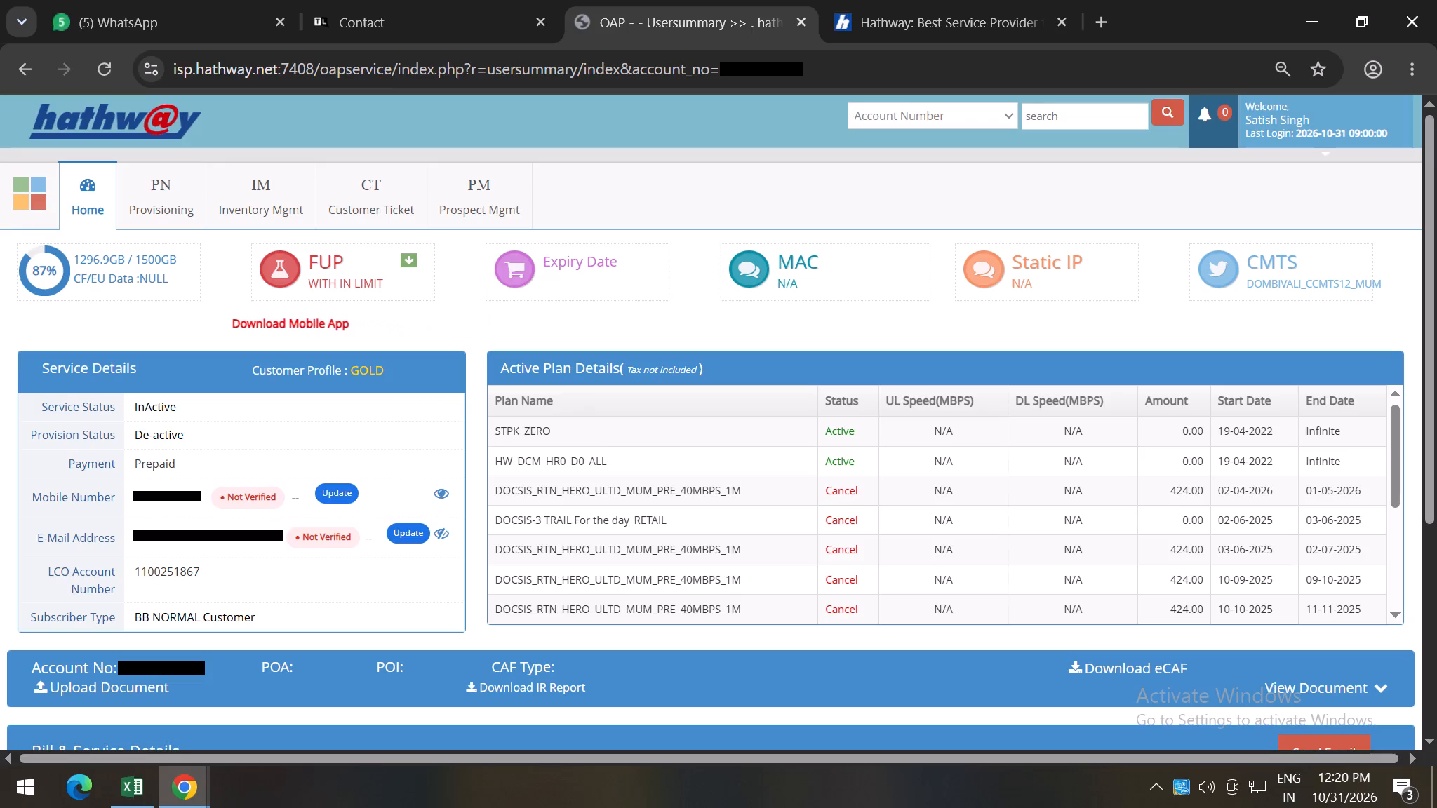
Toggle the customer's e-mail address in the service details back to its masked form.
click(443, 540)
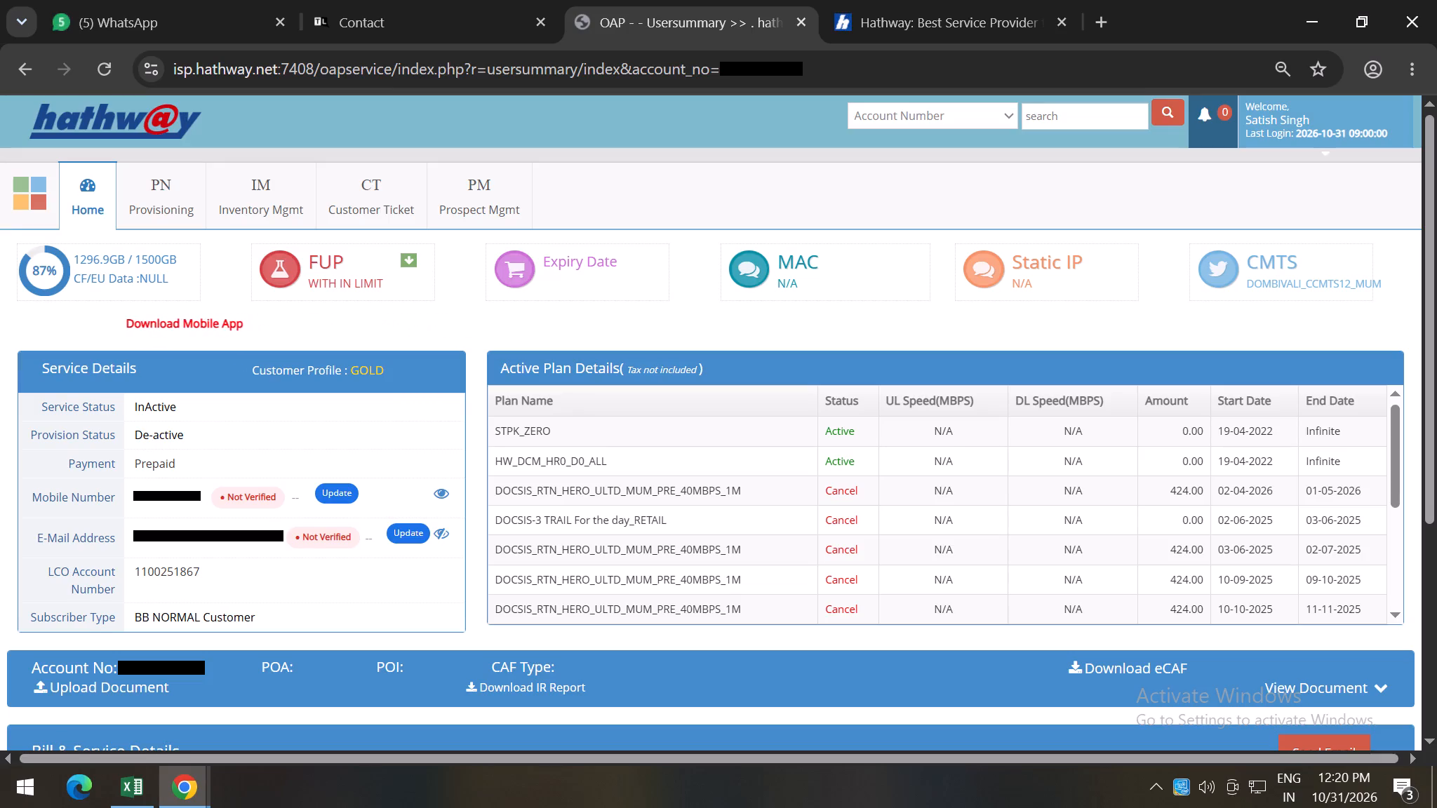
click(443, 540)
Select the customer's revealed mobile number in the service details.
double_click(179, 501)
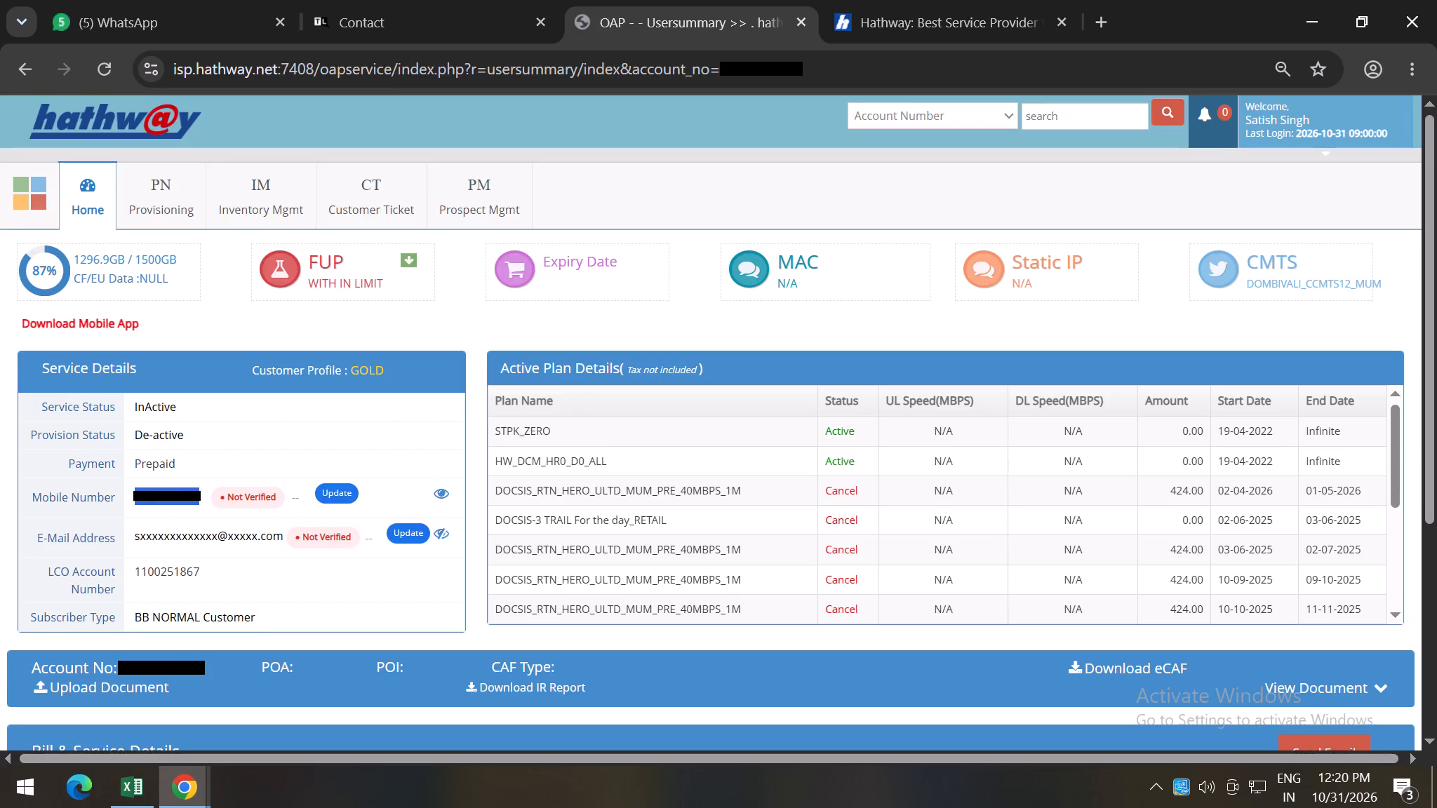
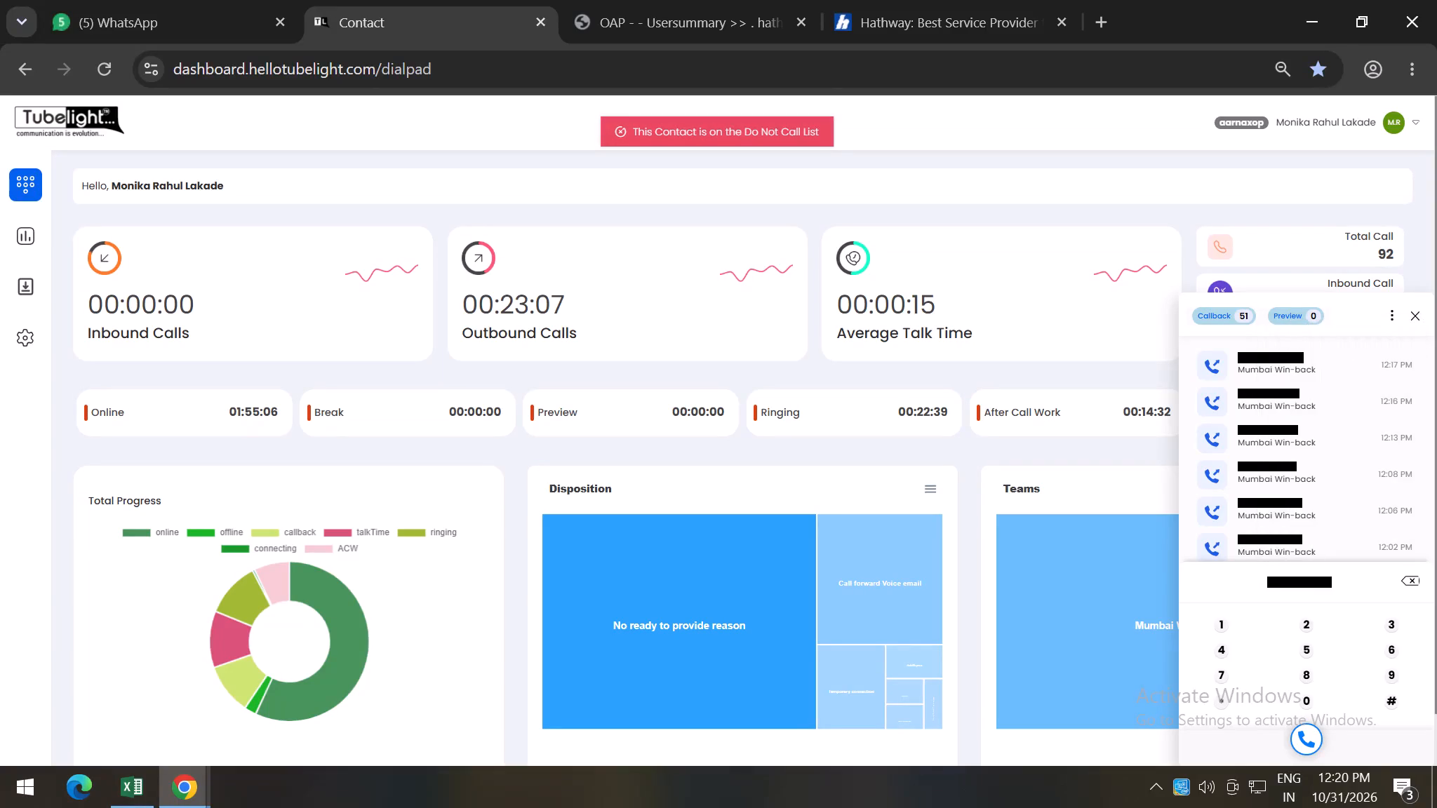
Clear the previously entered phone number from the dialpad's number field.
click(1337, 589)
key(BackSpace)
key(BackSpace)
key(BackSpace)
key(BackSpace)
key(BackSpace)
key(BackSpace)
key(BackSpace)
key(BackSpace)
key(BackSpace)
key(BackSpace)
key(BackSpace)
key(BackSpace)
key(BackSpace)
key(BackSpace)
key(BackSpace)
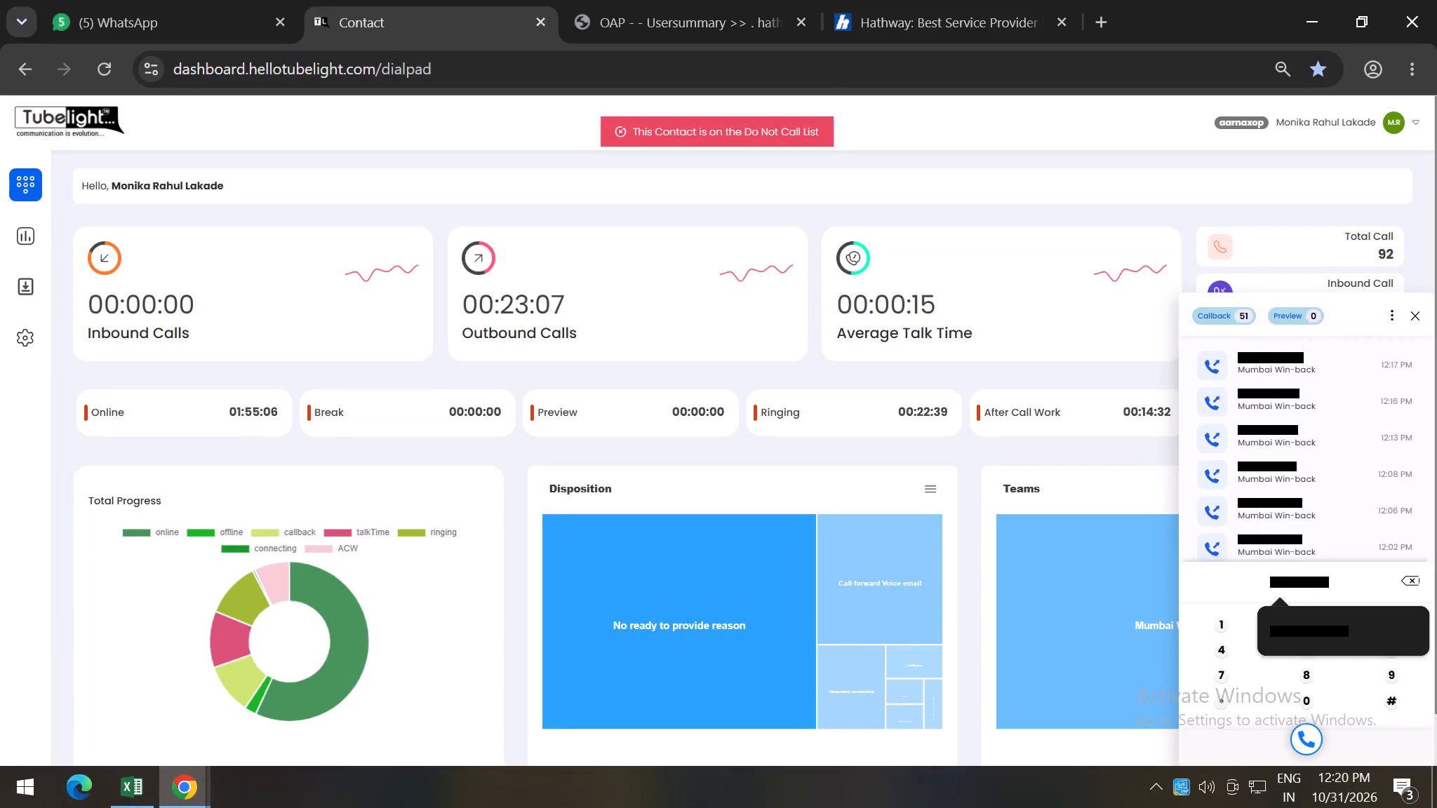
Switch to the OAP customer summary and return to the Tubelight contact page of the ongoing Mumbai Win-back call.
click(747, 0)
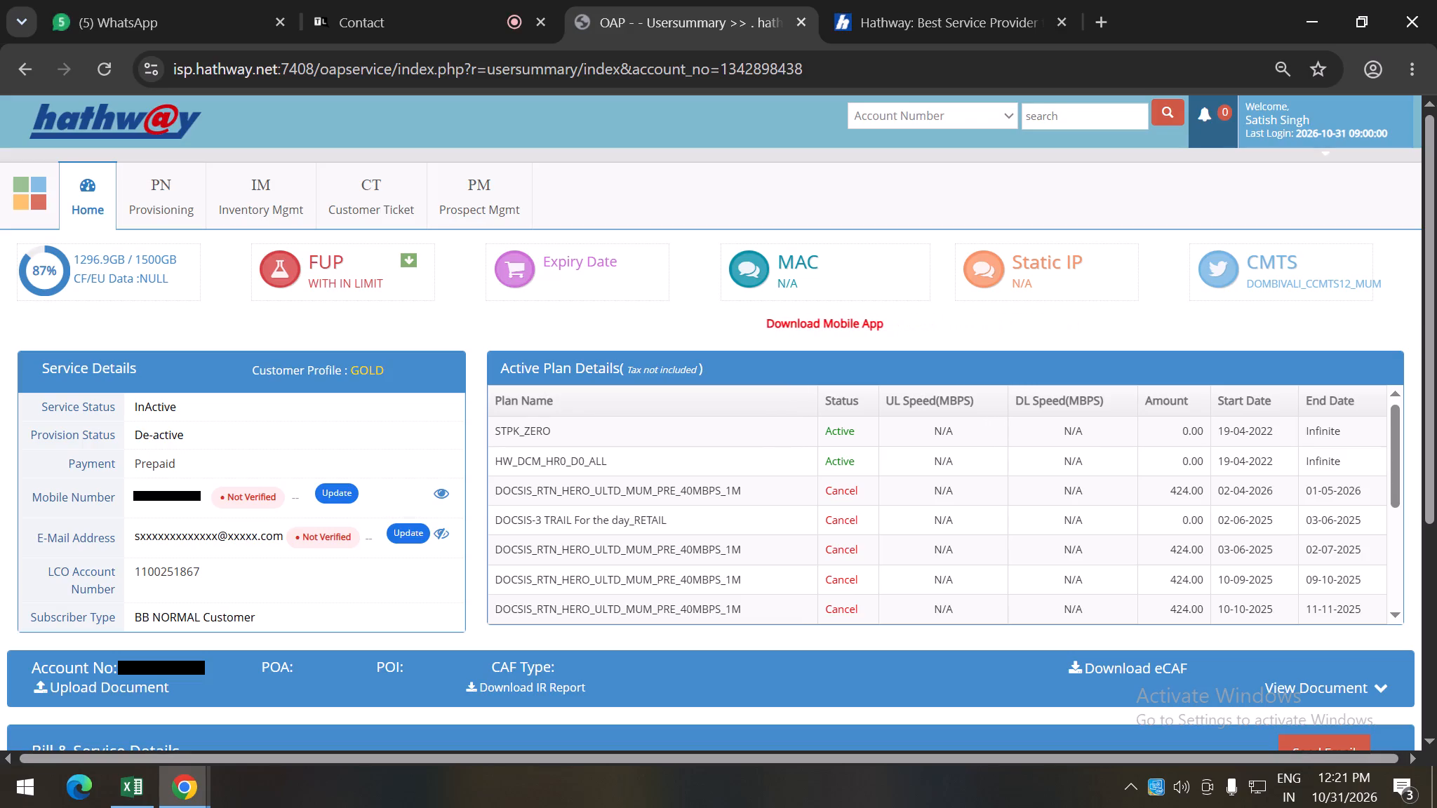
click(349, 0)
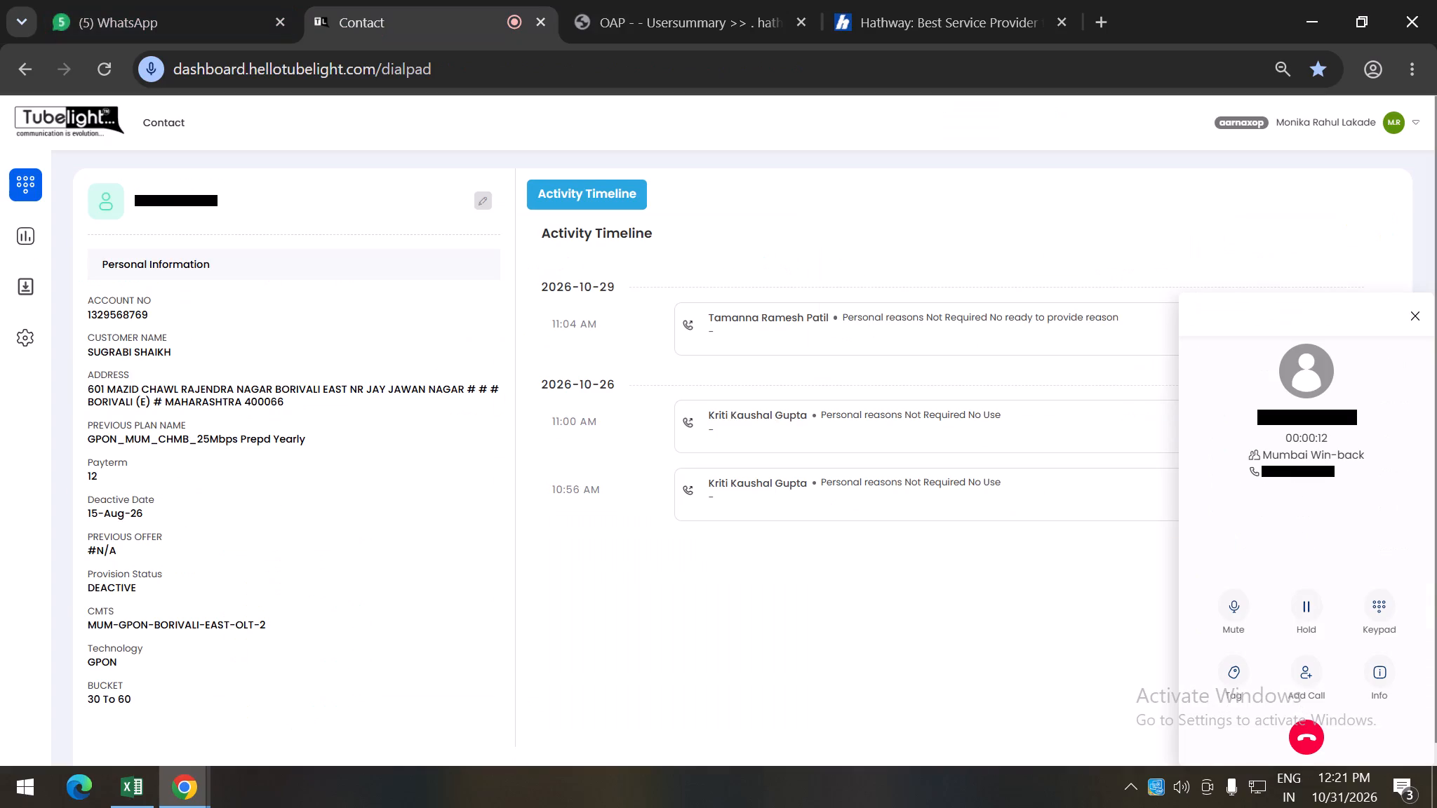
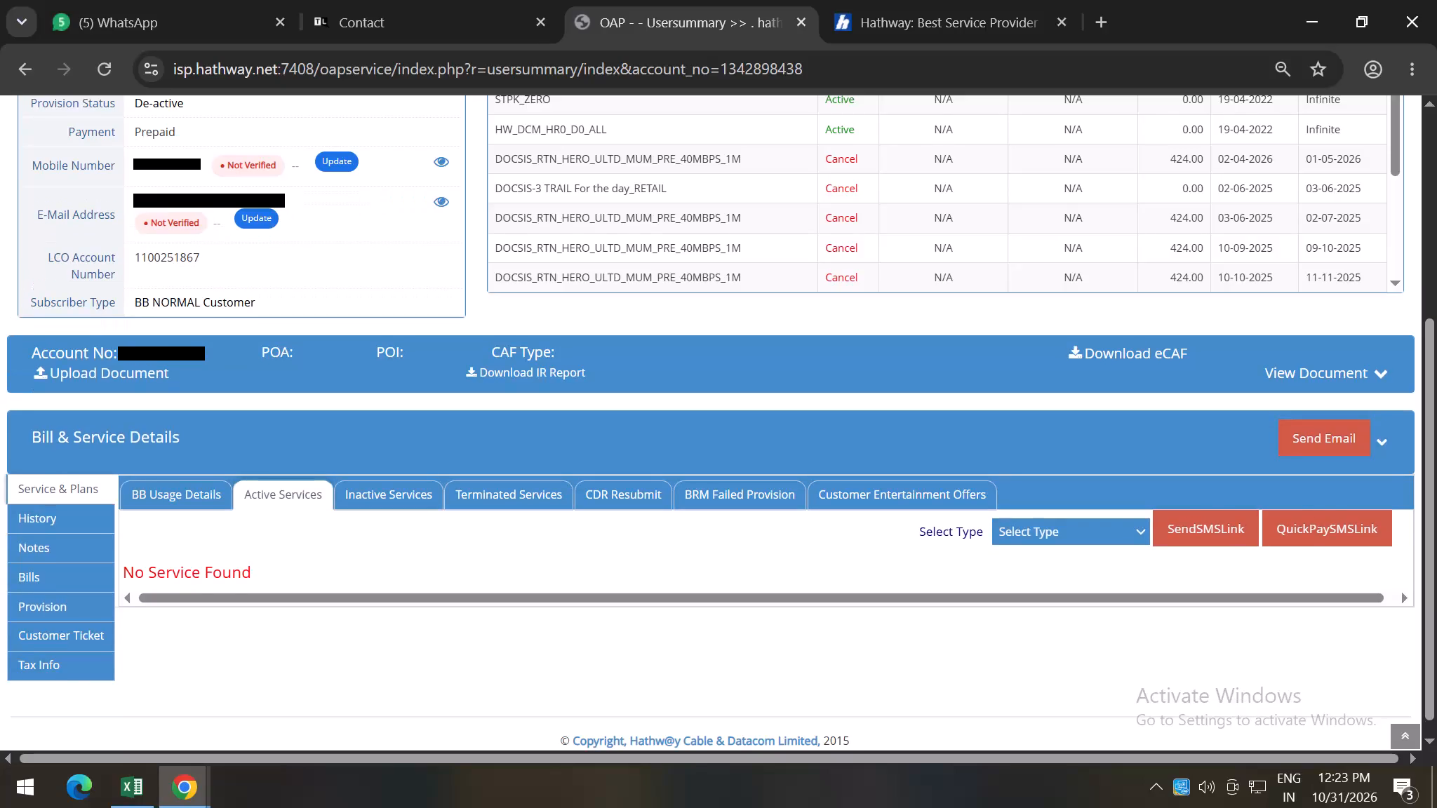
Switch from the OAP customer summary back to the Tubelight contact page.
click(403, 0)
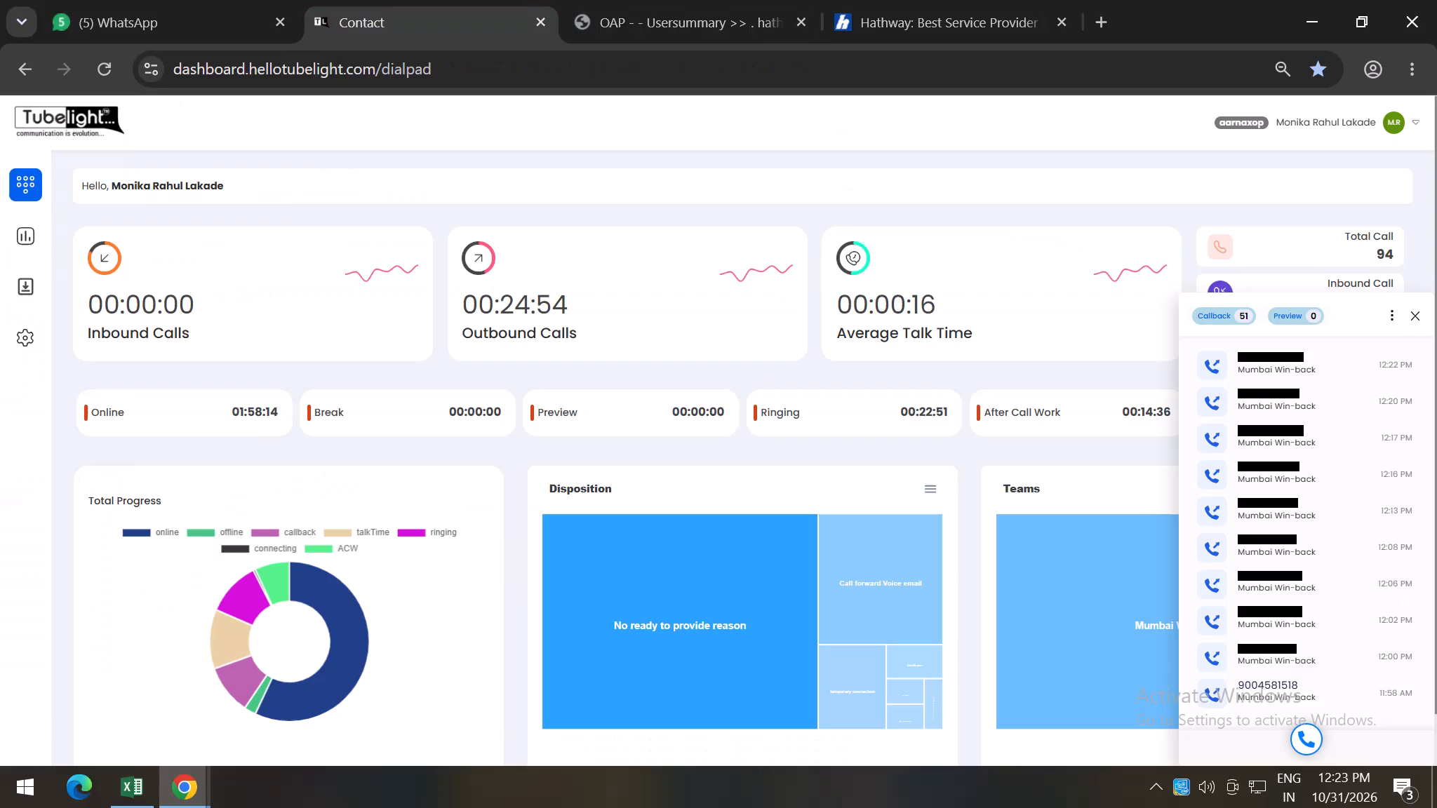
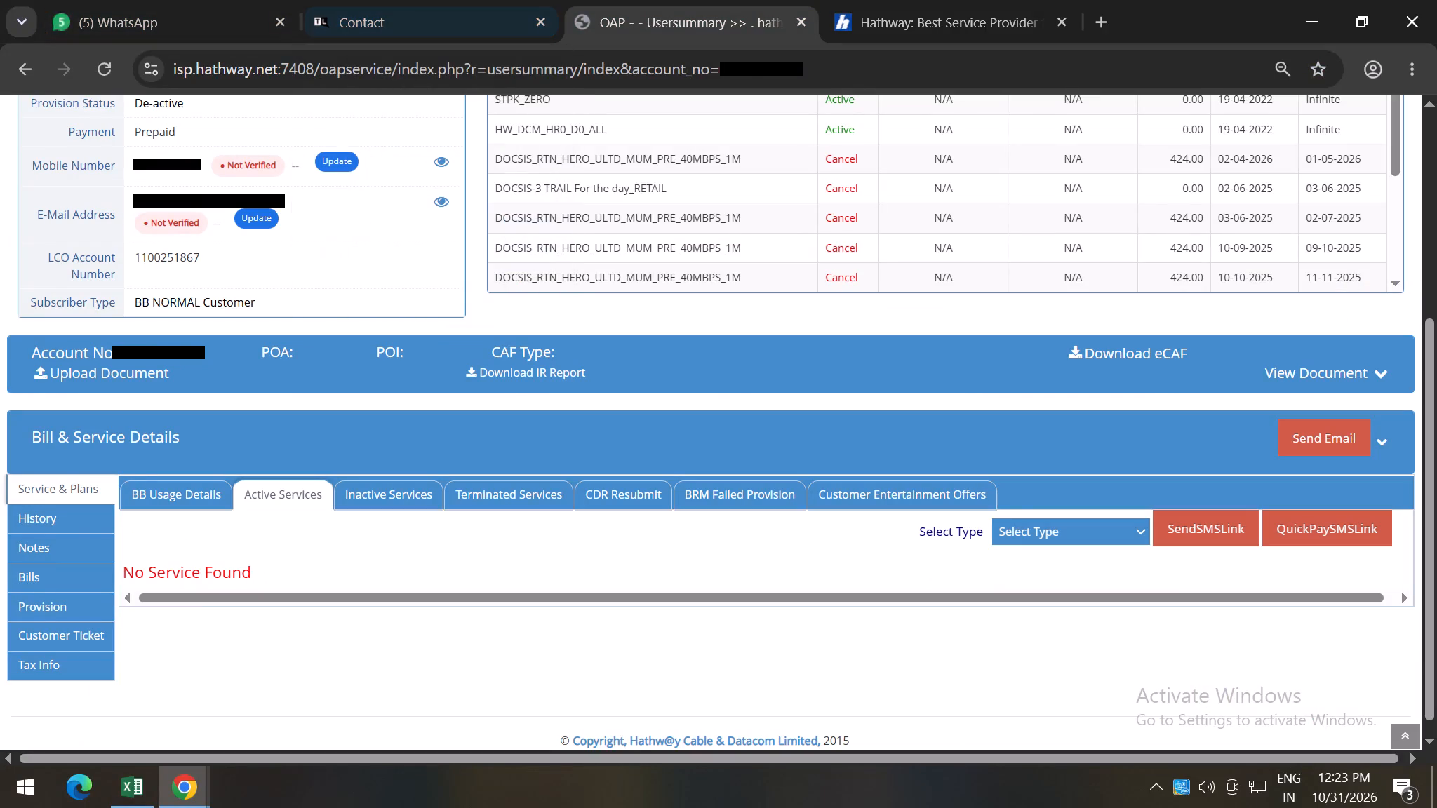
Mask the customer's revealed mobile number and e-mail address again in the OAP customer summary.
click(435, 147)
click(435, 159)
click(452, 206)
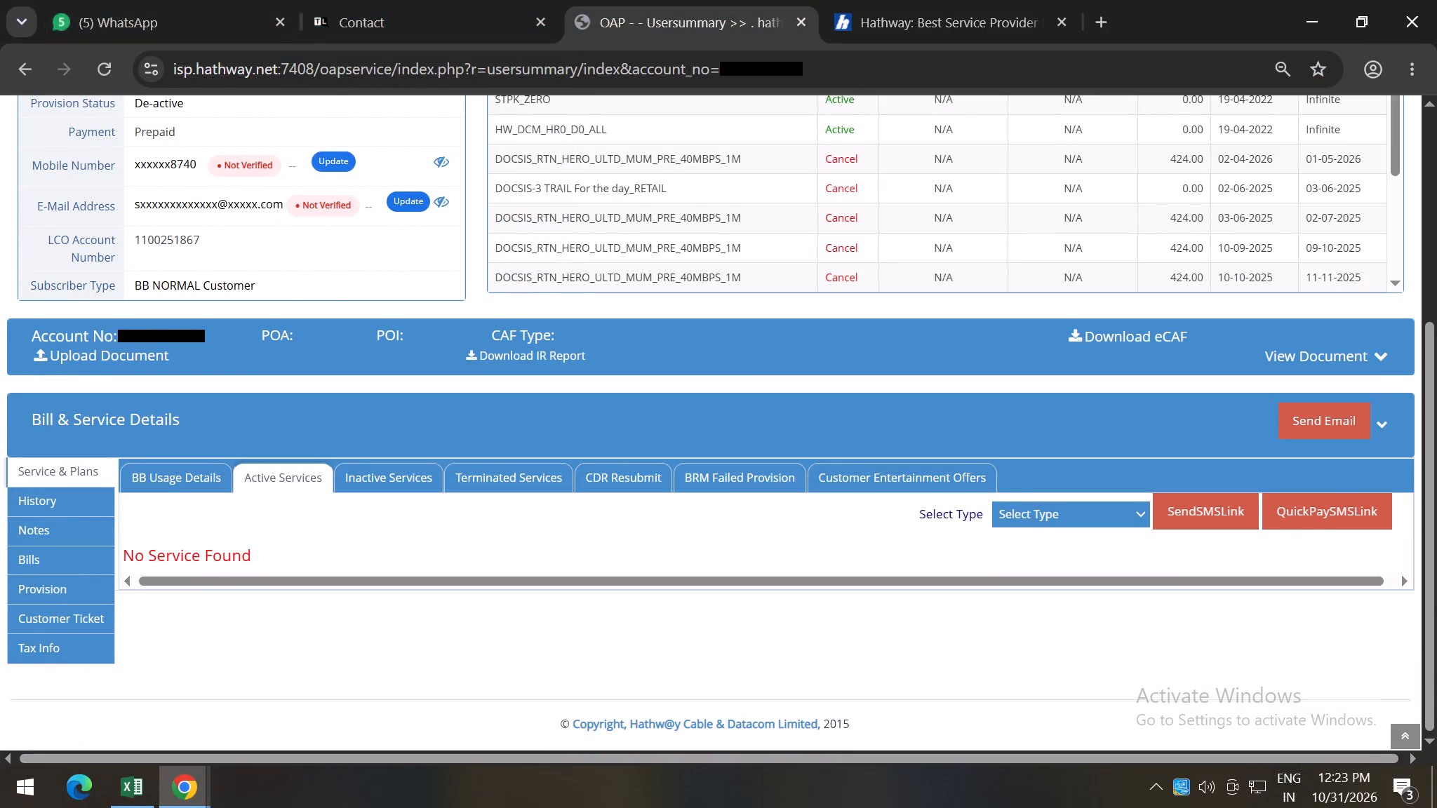
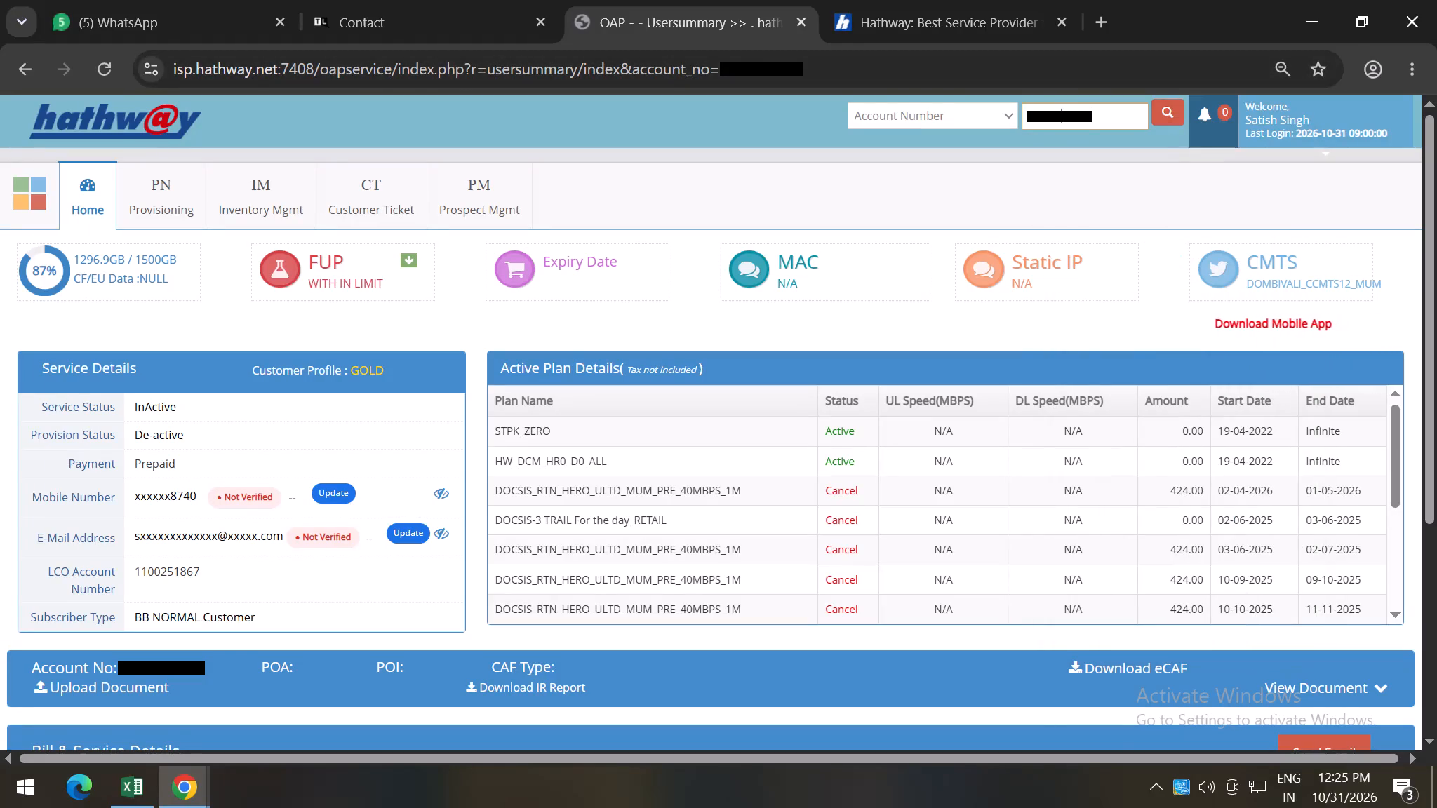
Search for the customer in OAP by Registered Mobile Number and open the matching account's summary from the customer details.
key(BackSpace)
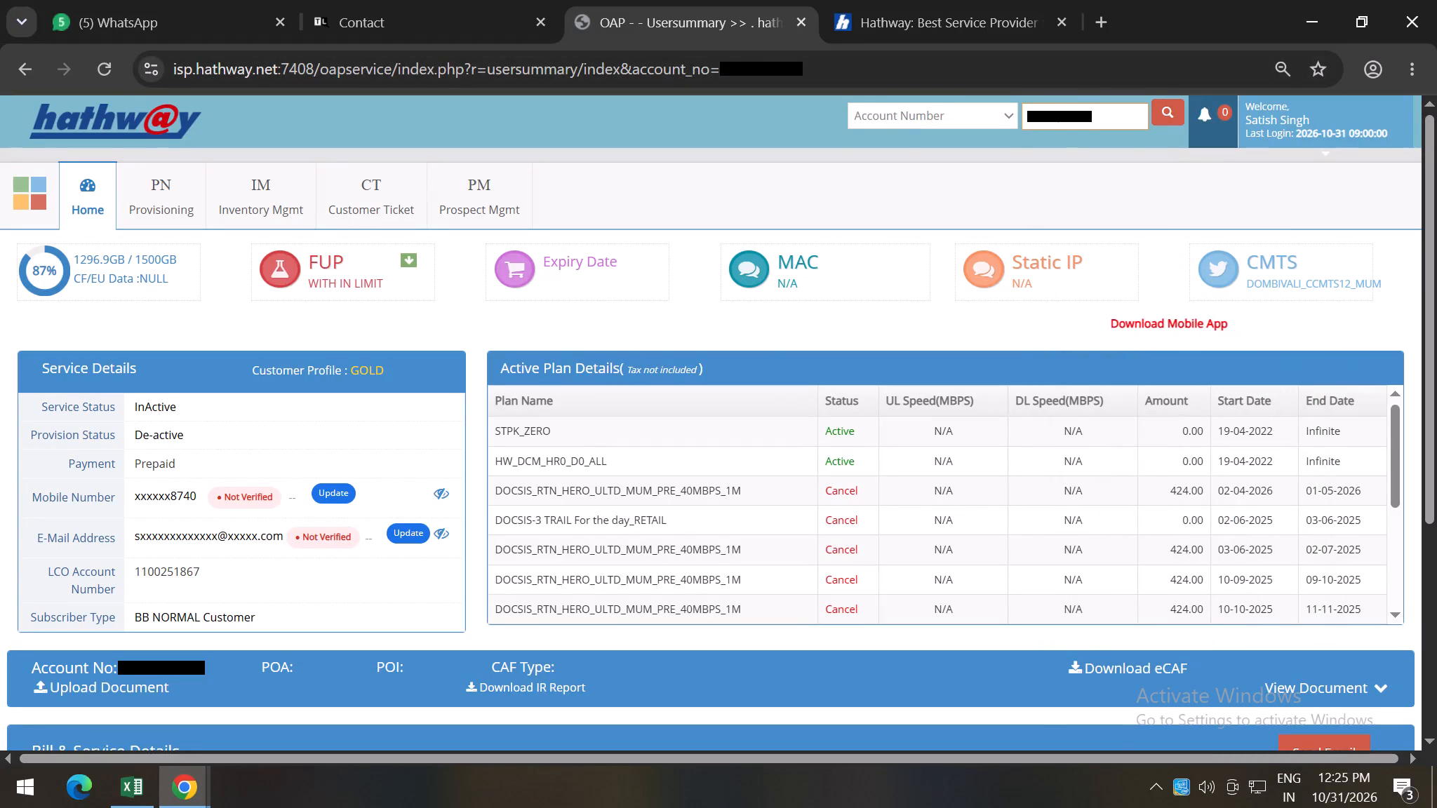
click(1015, 120)
click(972, 260)
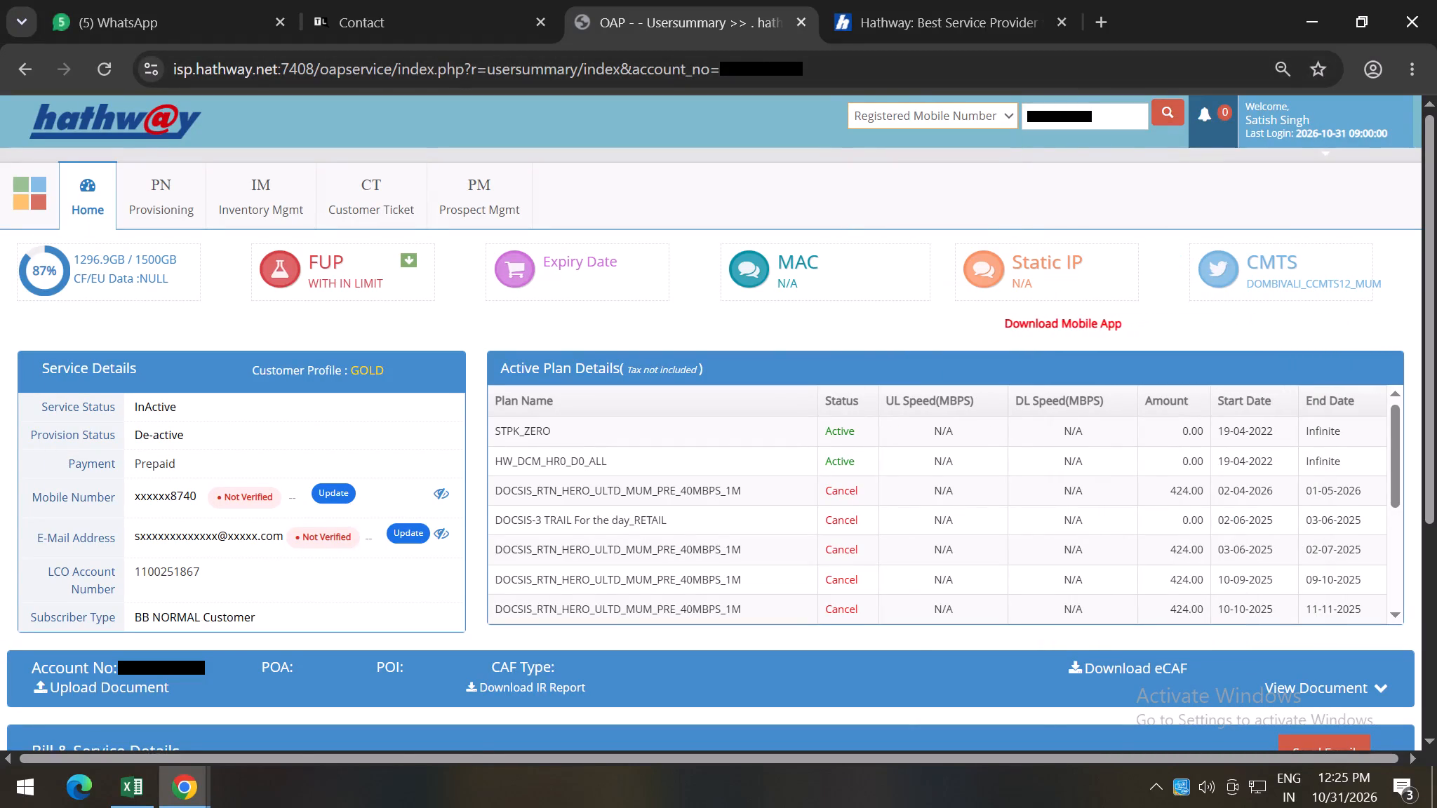
click(1174, 114)
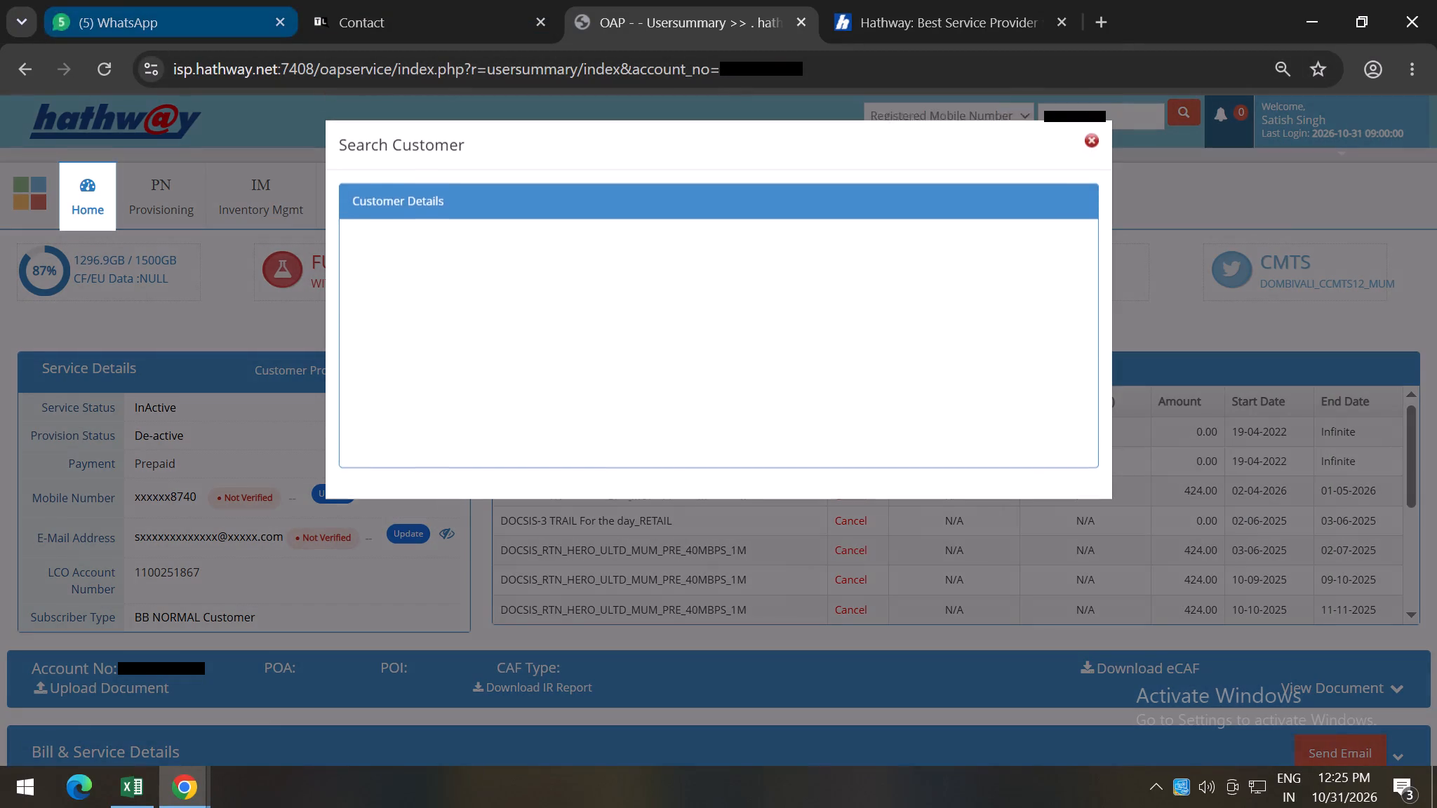
click(1024, 339)
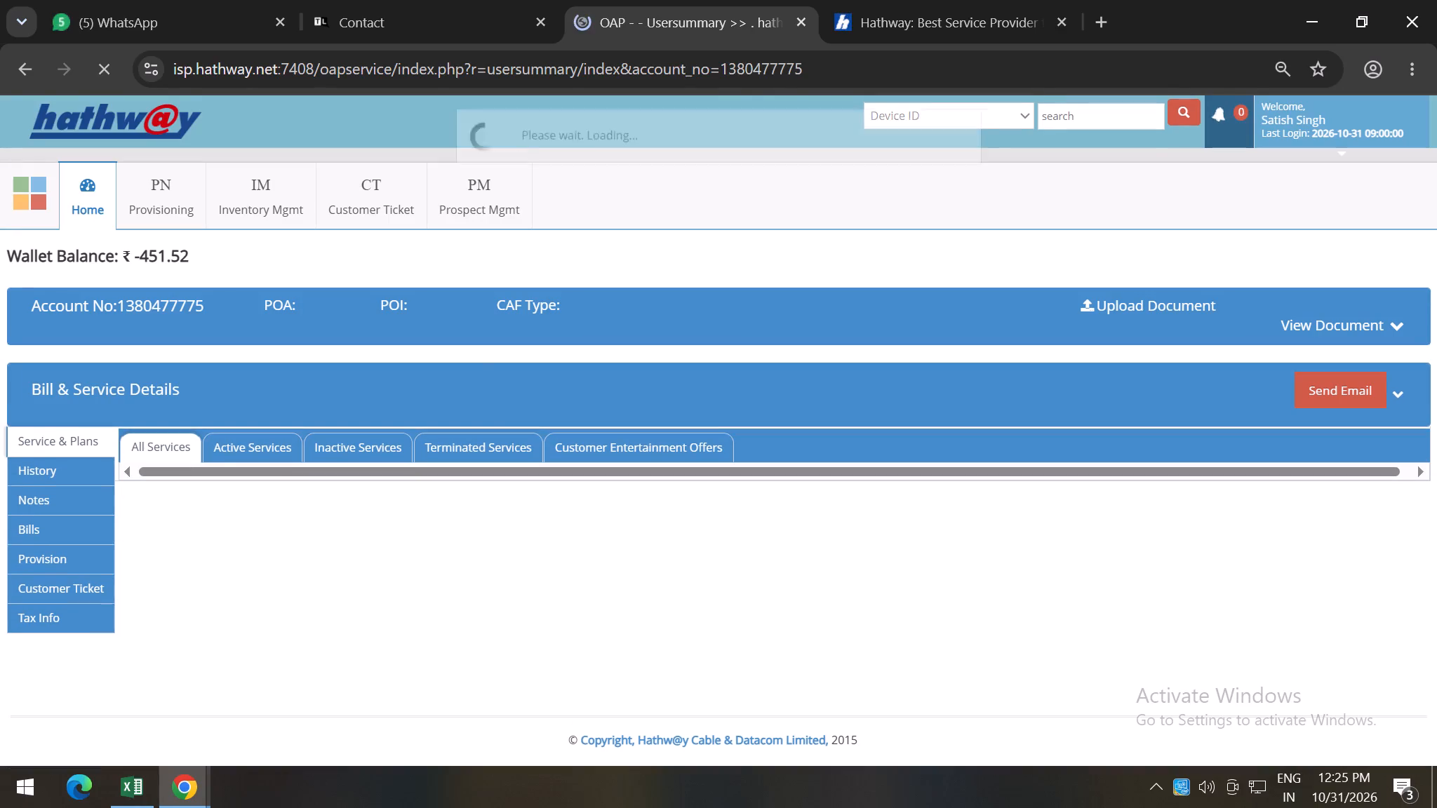
Search OAP by Registered Mobile Number for the customer's copied phone number and open the first matching account.
click(1076, 116)
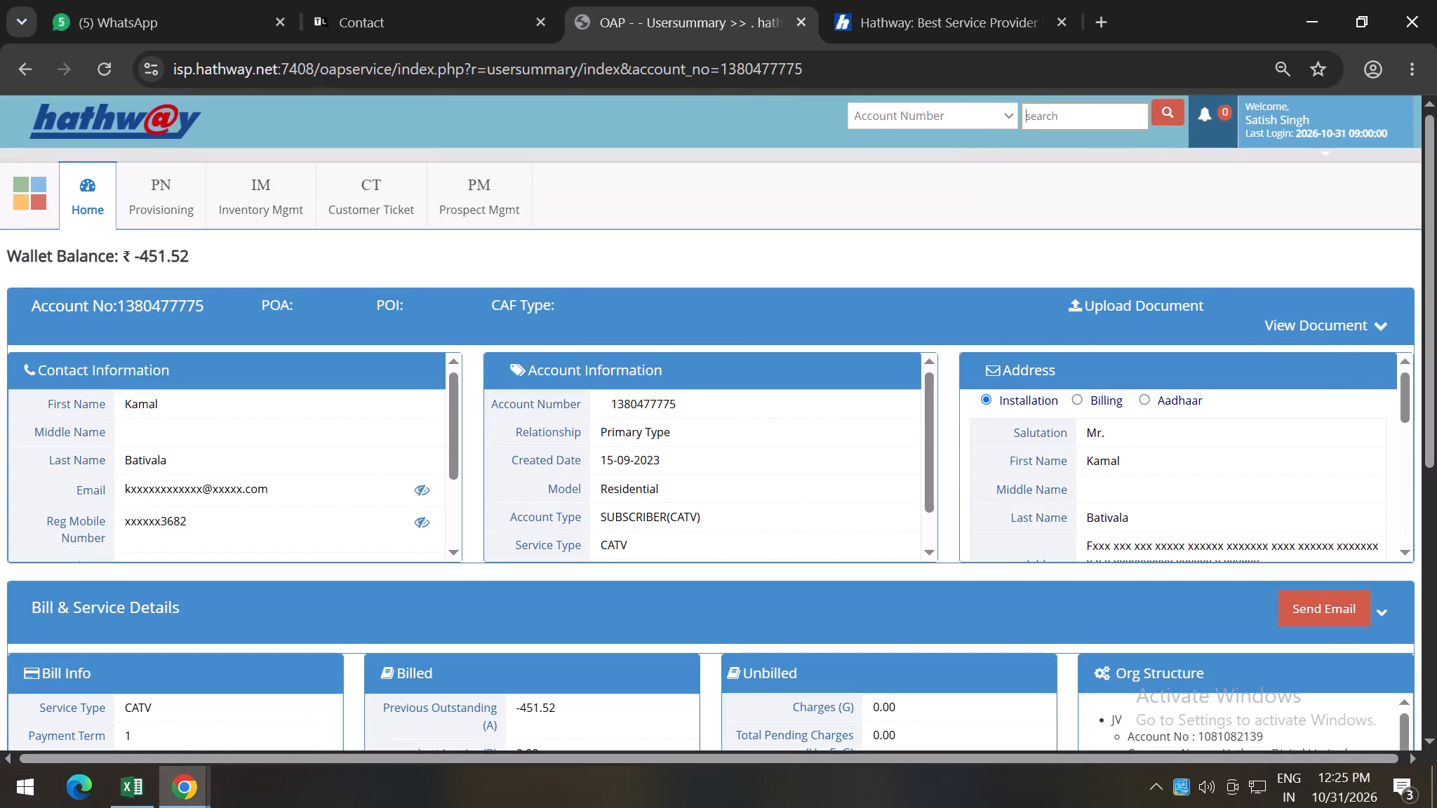
right_click(1076, 116)
click(1122, 395)
click(1004, 119)
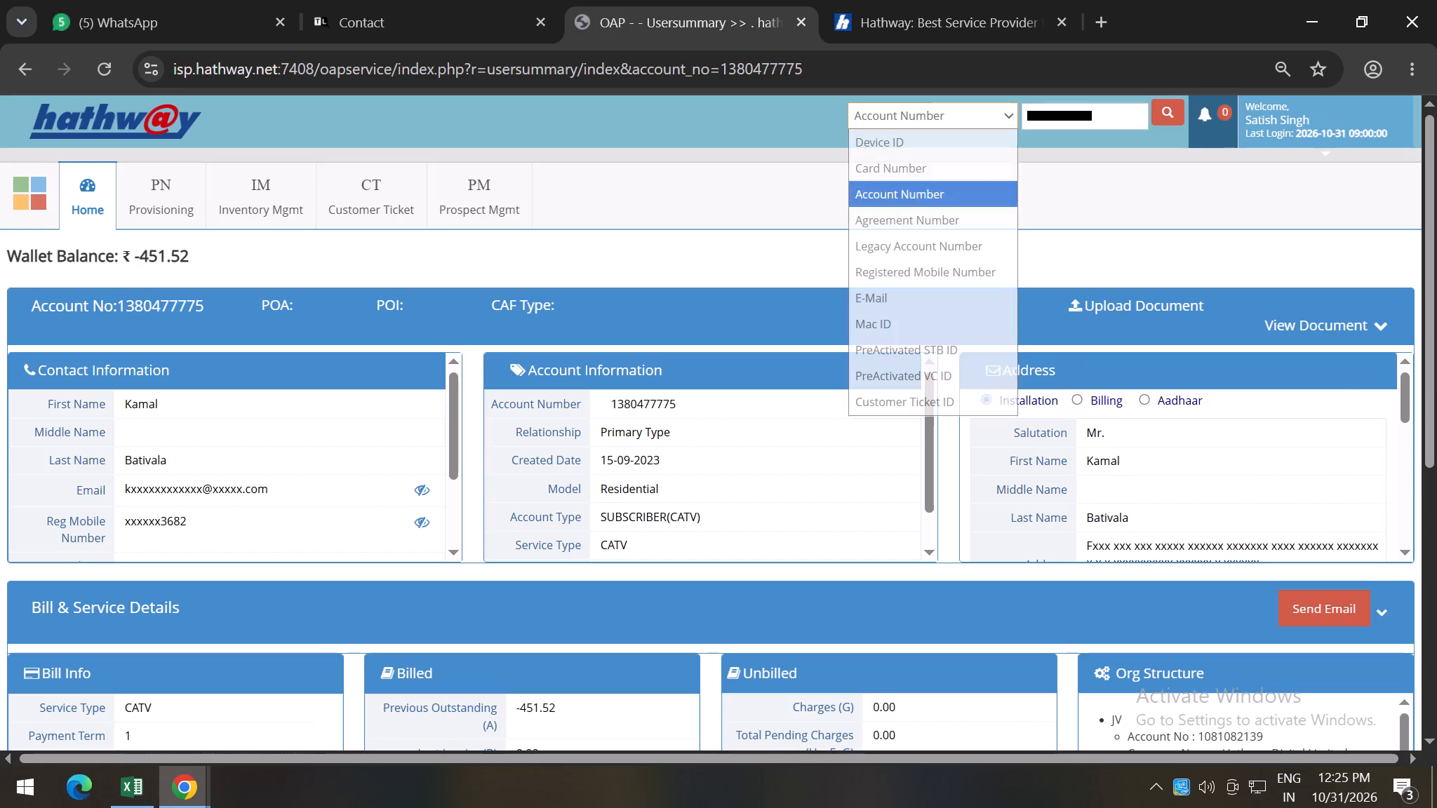
click(988, 276)
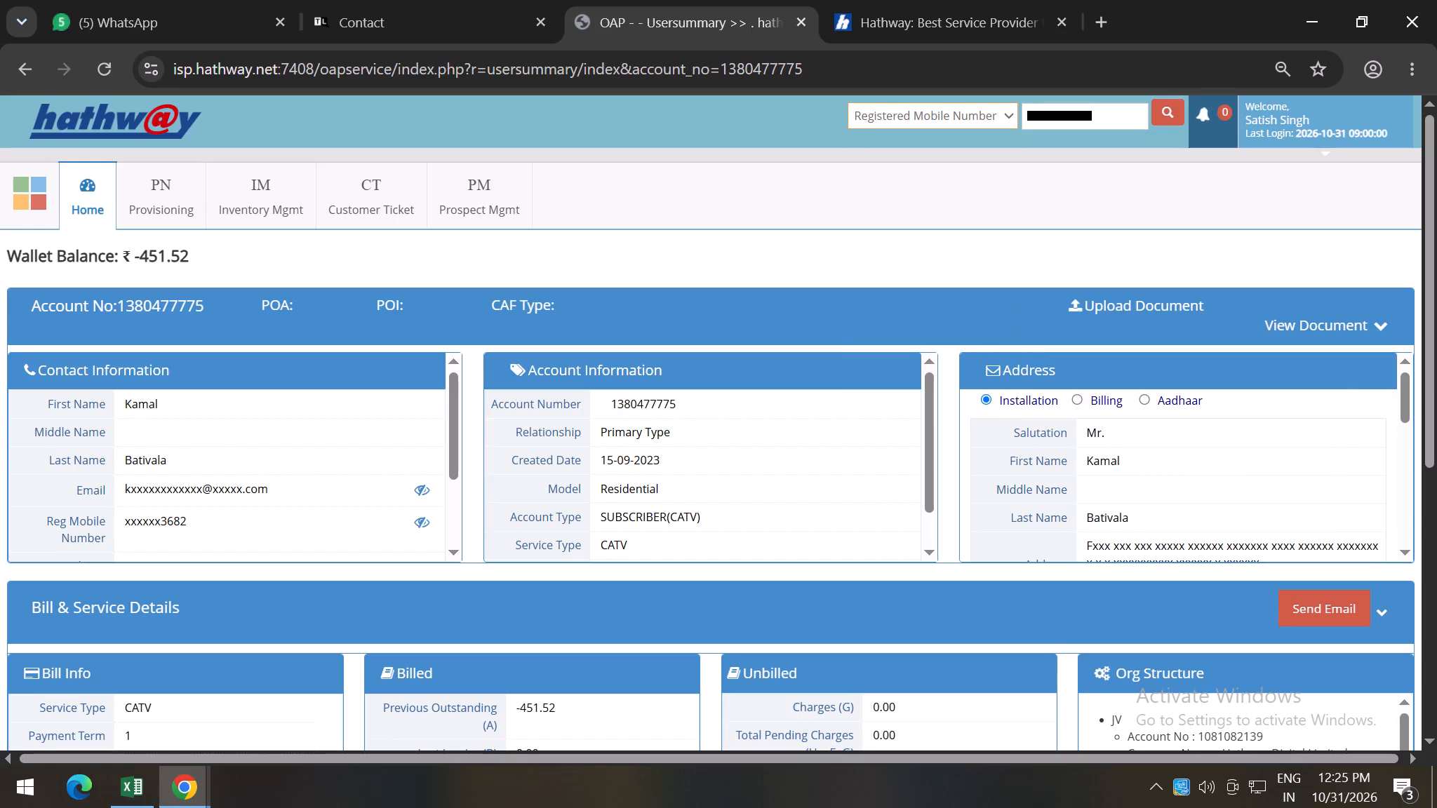
click(1060, 125)
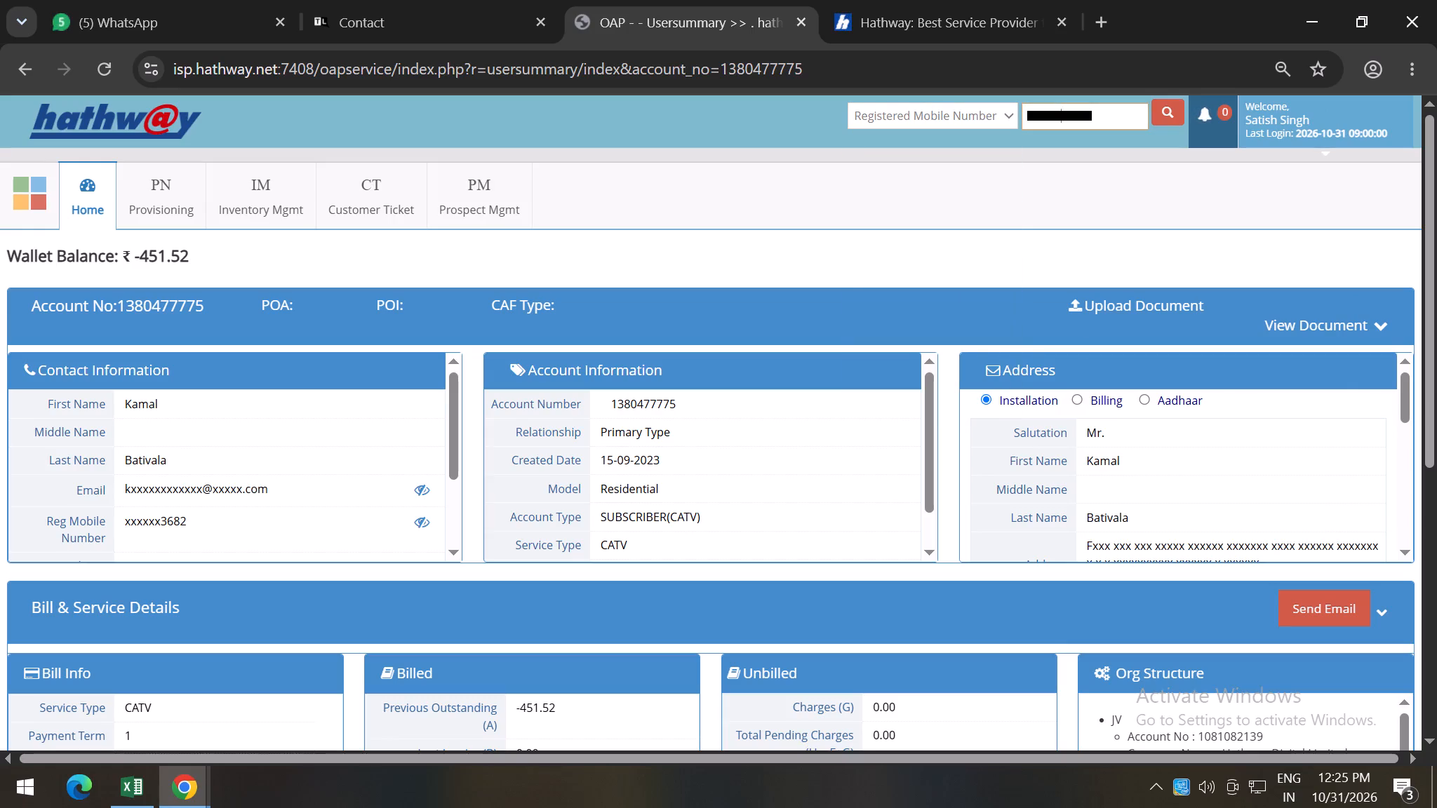
key(BackSpace)
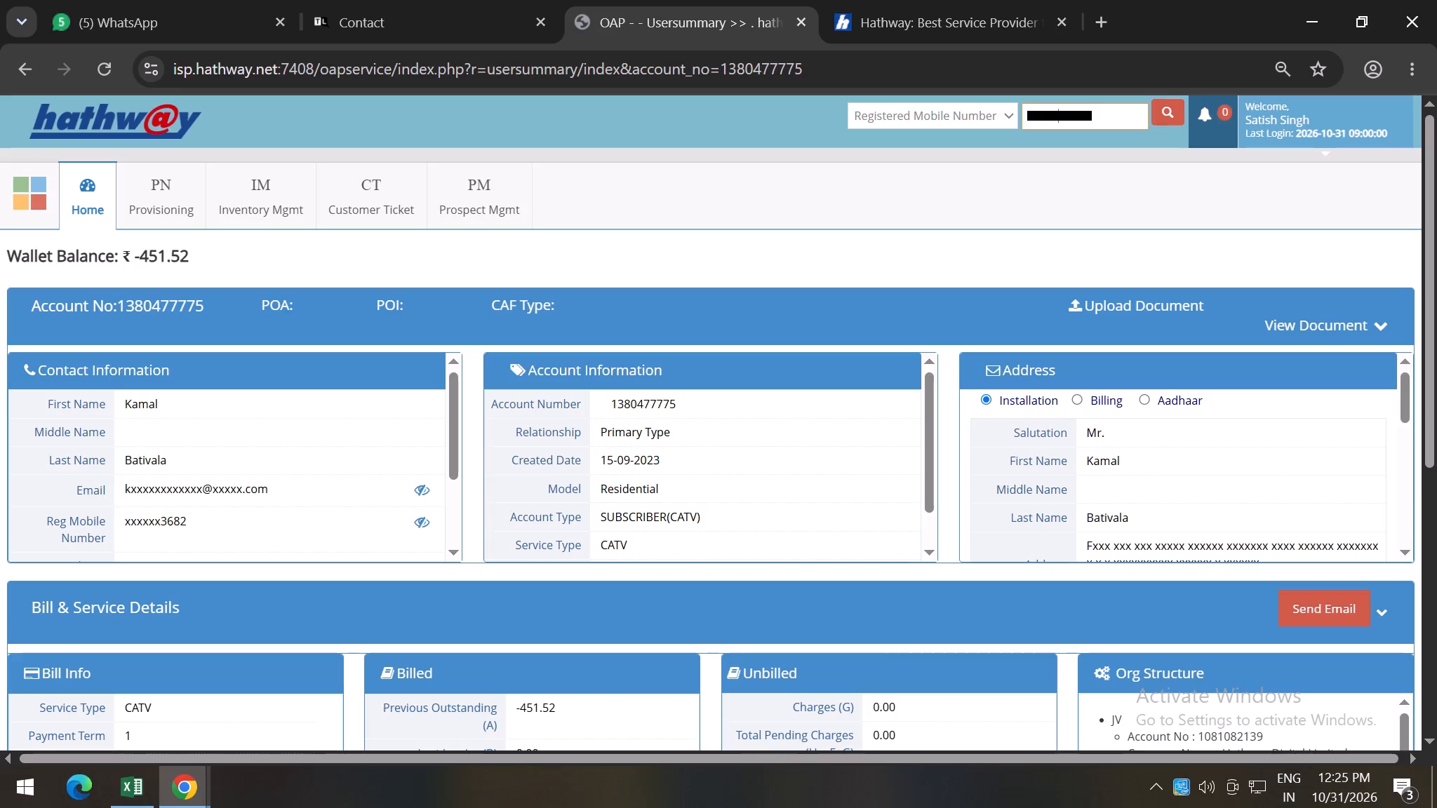
click(1172, 109)
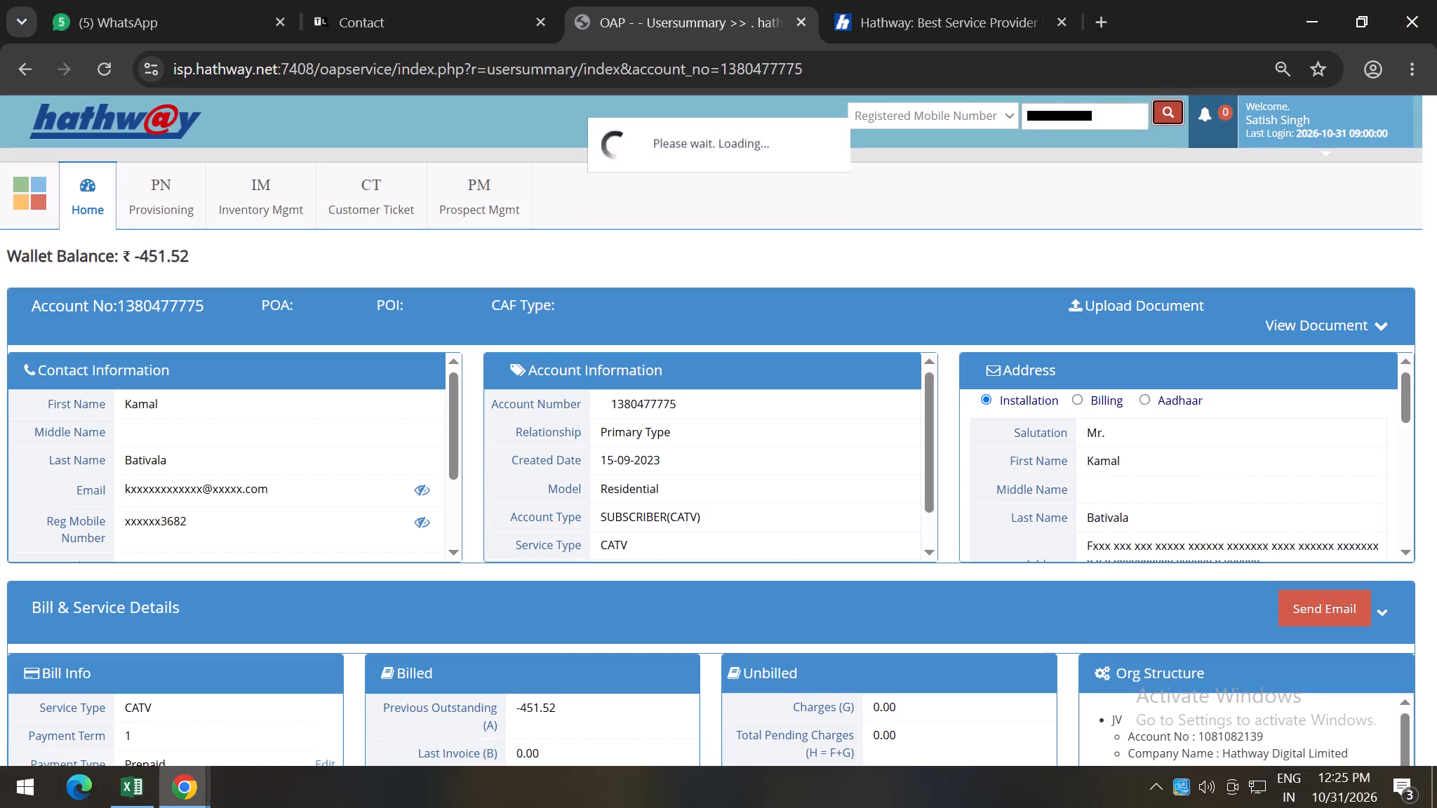
click(1018, 317)
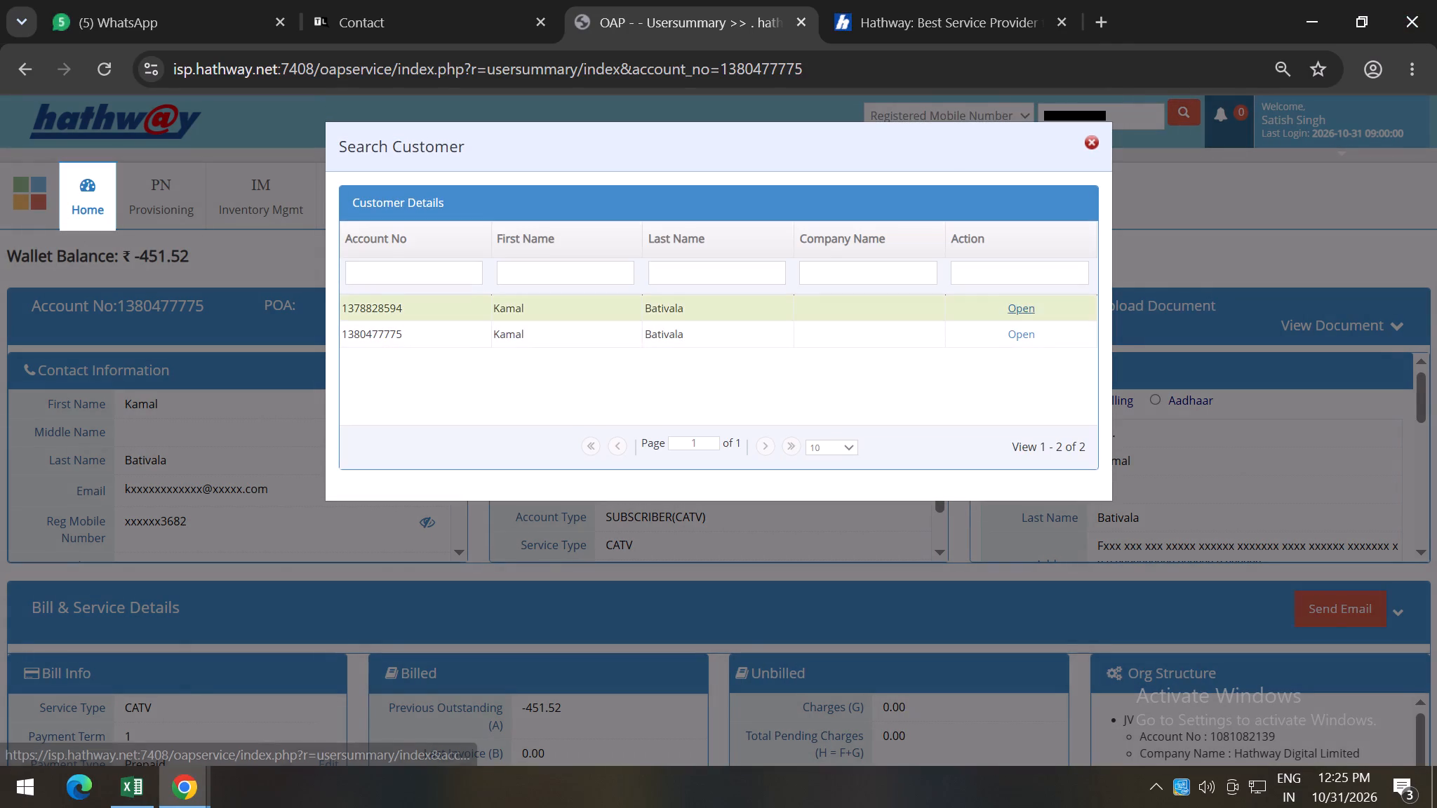
Open the first matching account in the customer search results and reveal its masked mobile number and e-mail address.
click(1015, 312)
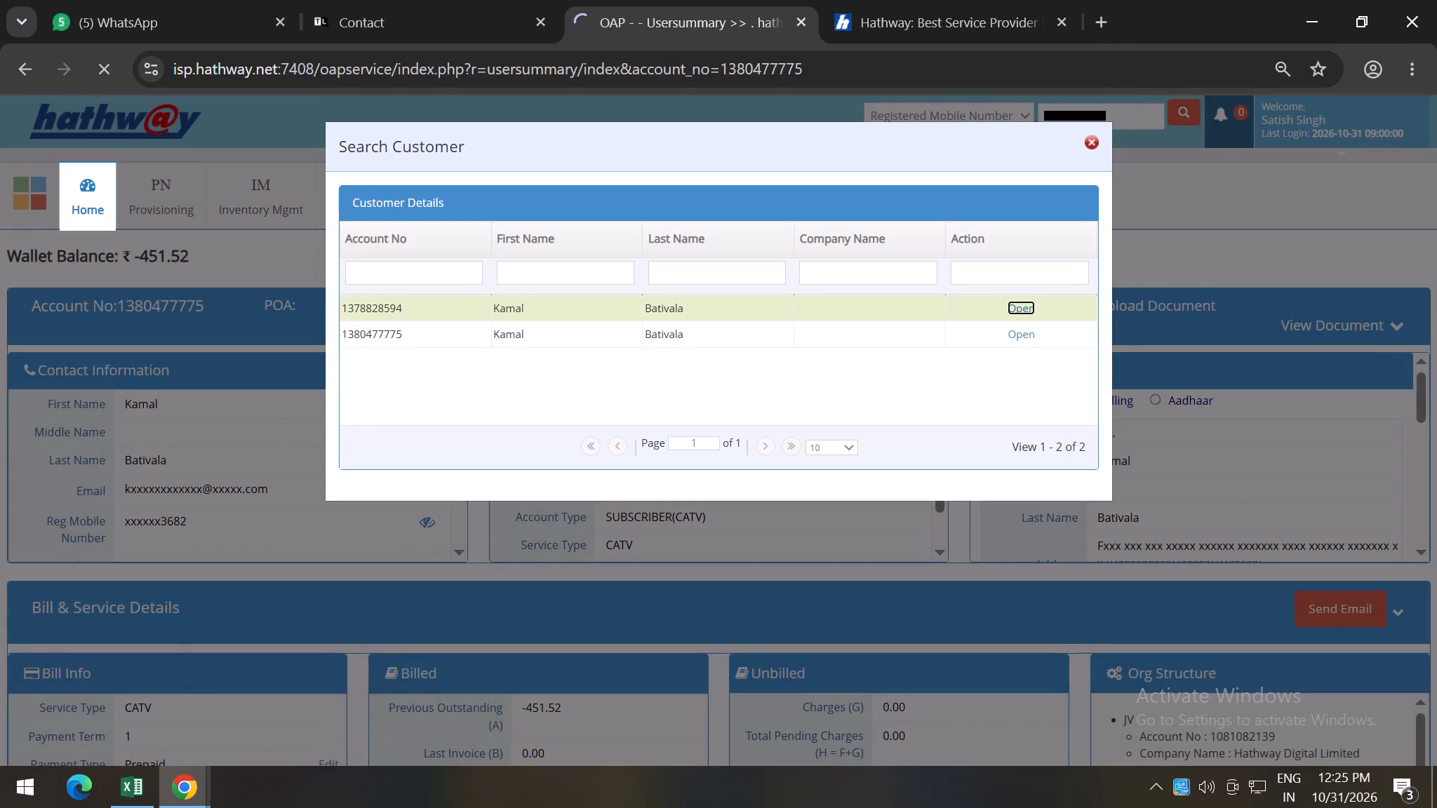
scroll(182, 579, down, 3)
click(442, 181)
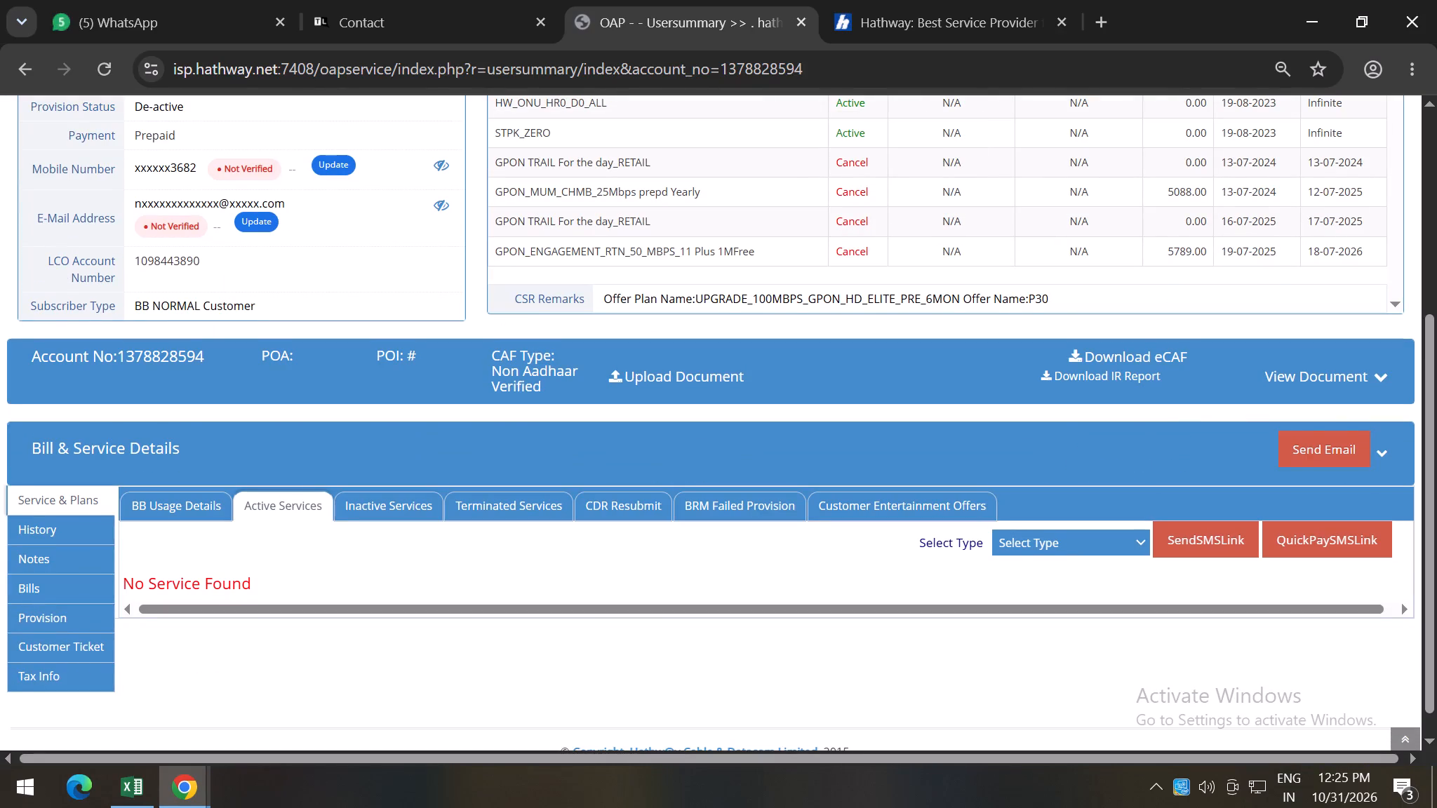
click(440, 168)
click(439, 204)
click(53, 524)
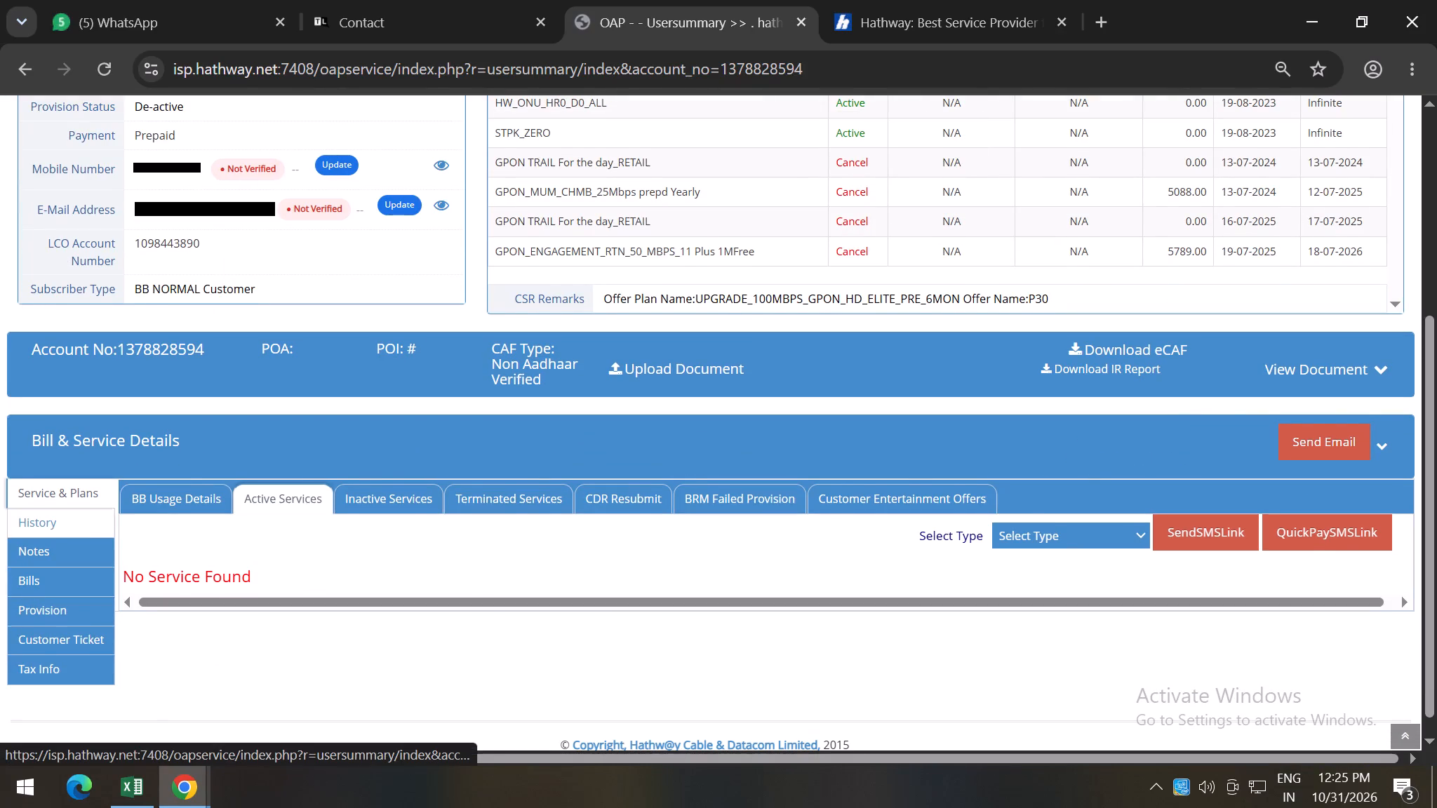
scroll(81, 560, down, 4)
click(312, 498)
double_click(229, 498)
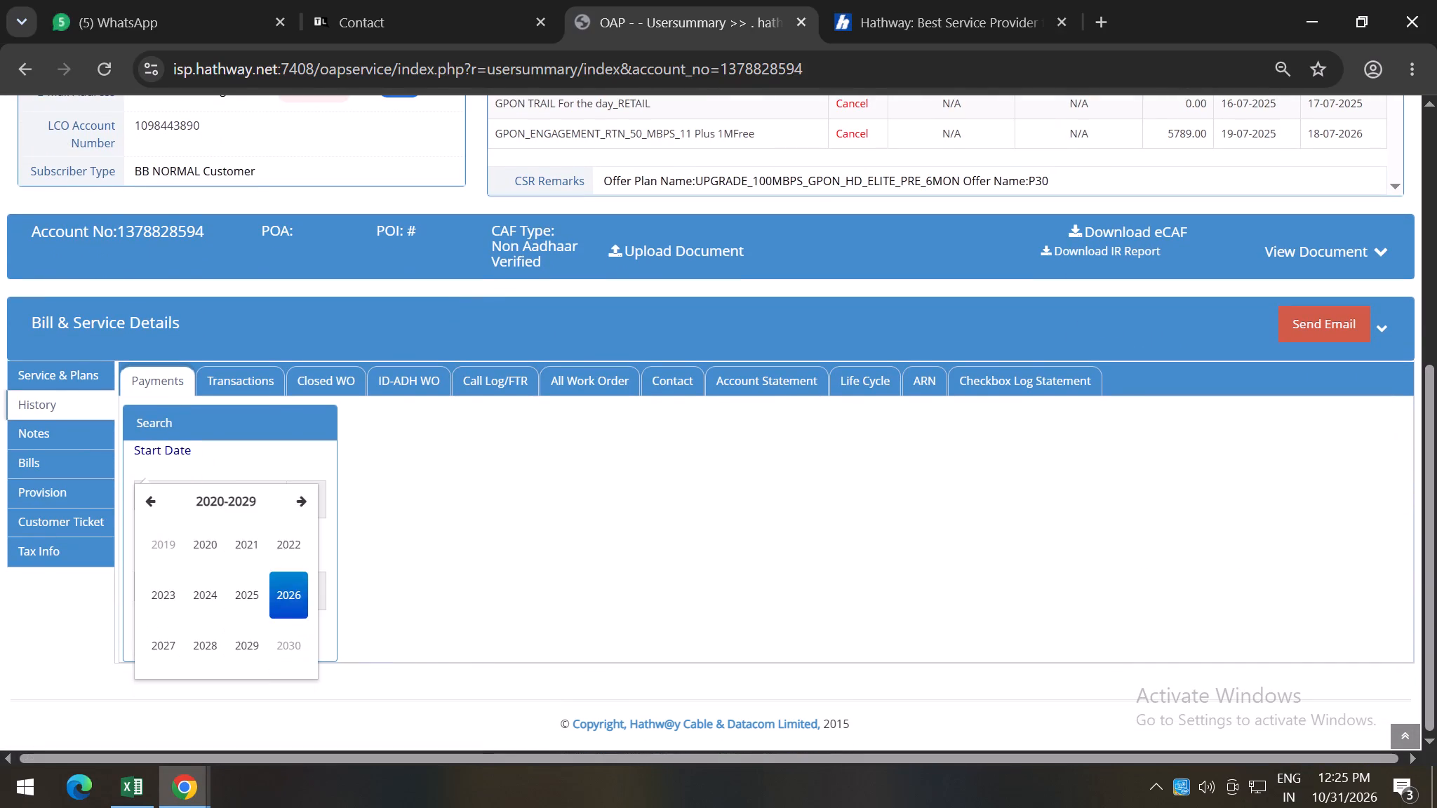
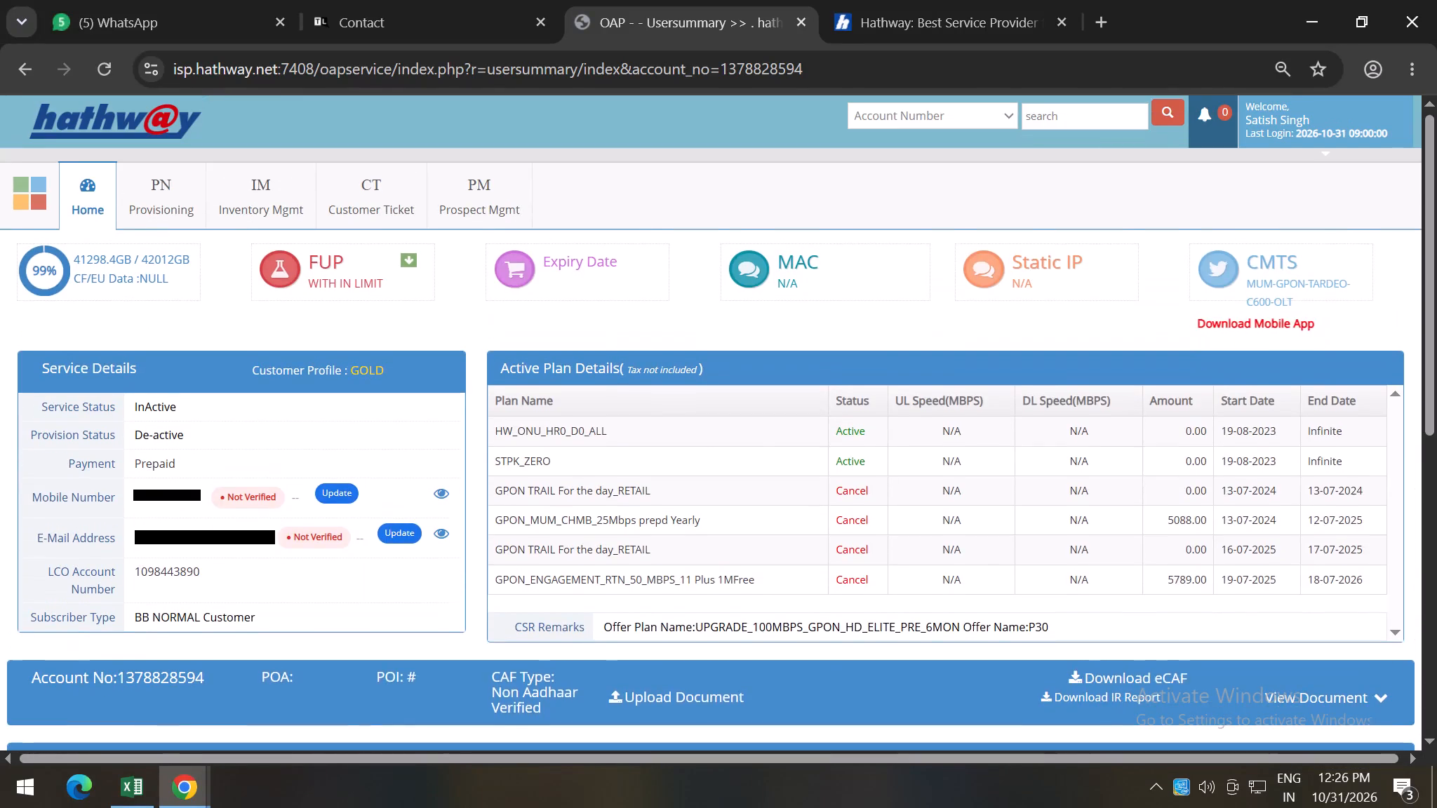
Reveal the customer's masked mobile number and e-mail address in the account's service details.
click(436, 504)
double_click(441, 499)
click(448, 544)
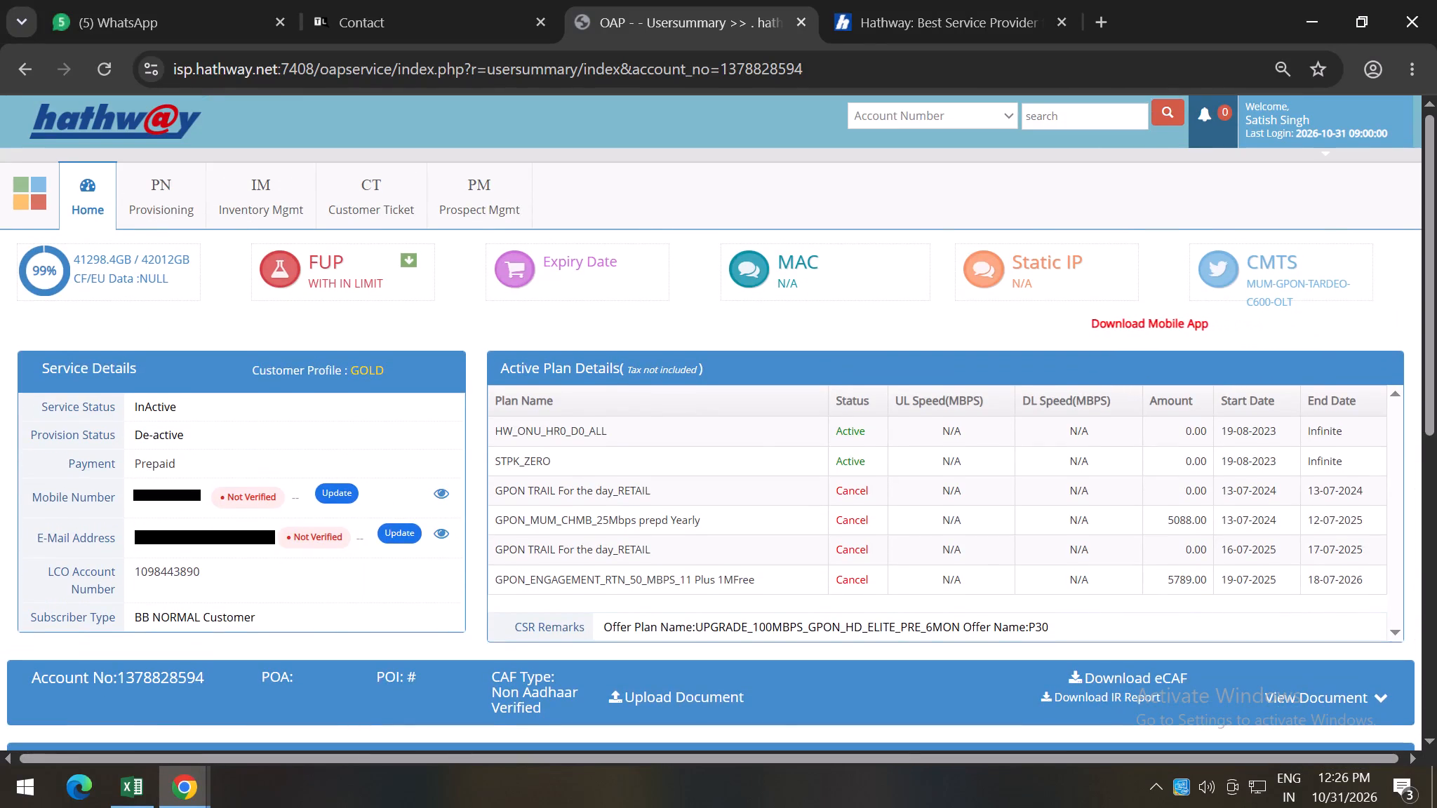
click(447, 542)
click(447, 542)
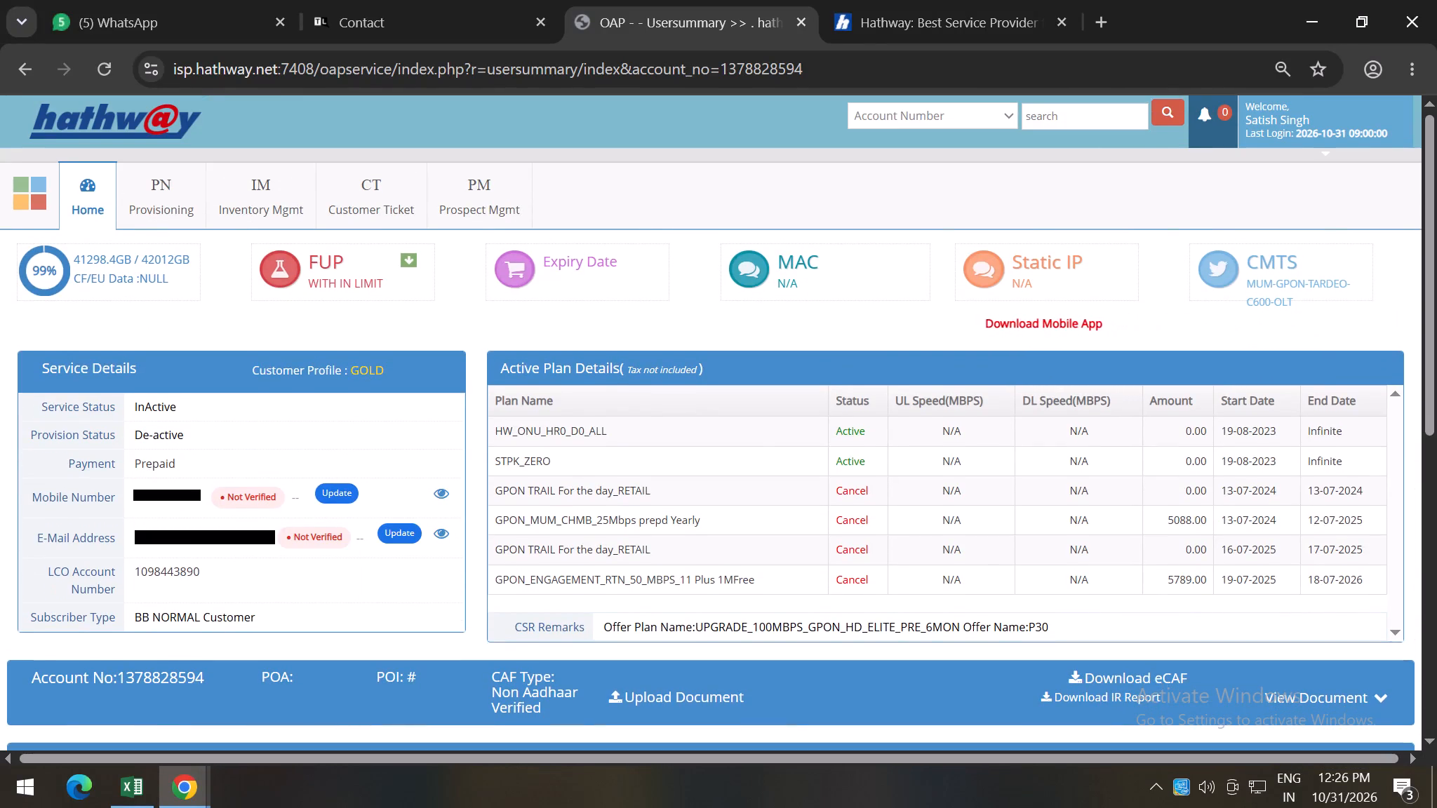
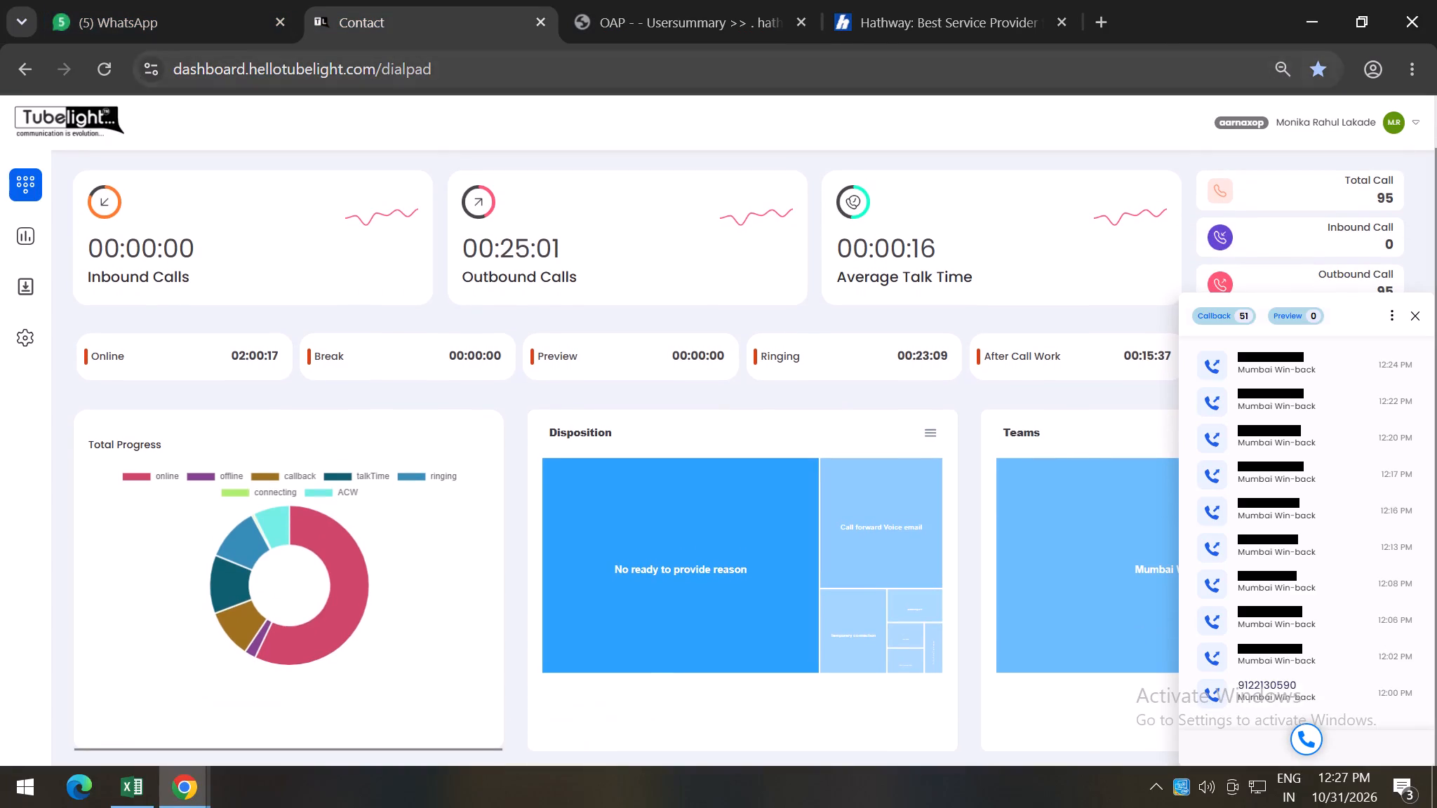
Return to the customer's OAP user summary and check the service details and active plan details.
click(664, 0)
scroll(316, 335, up, 7)
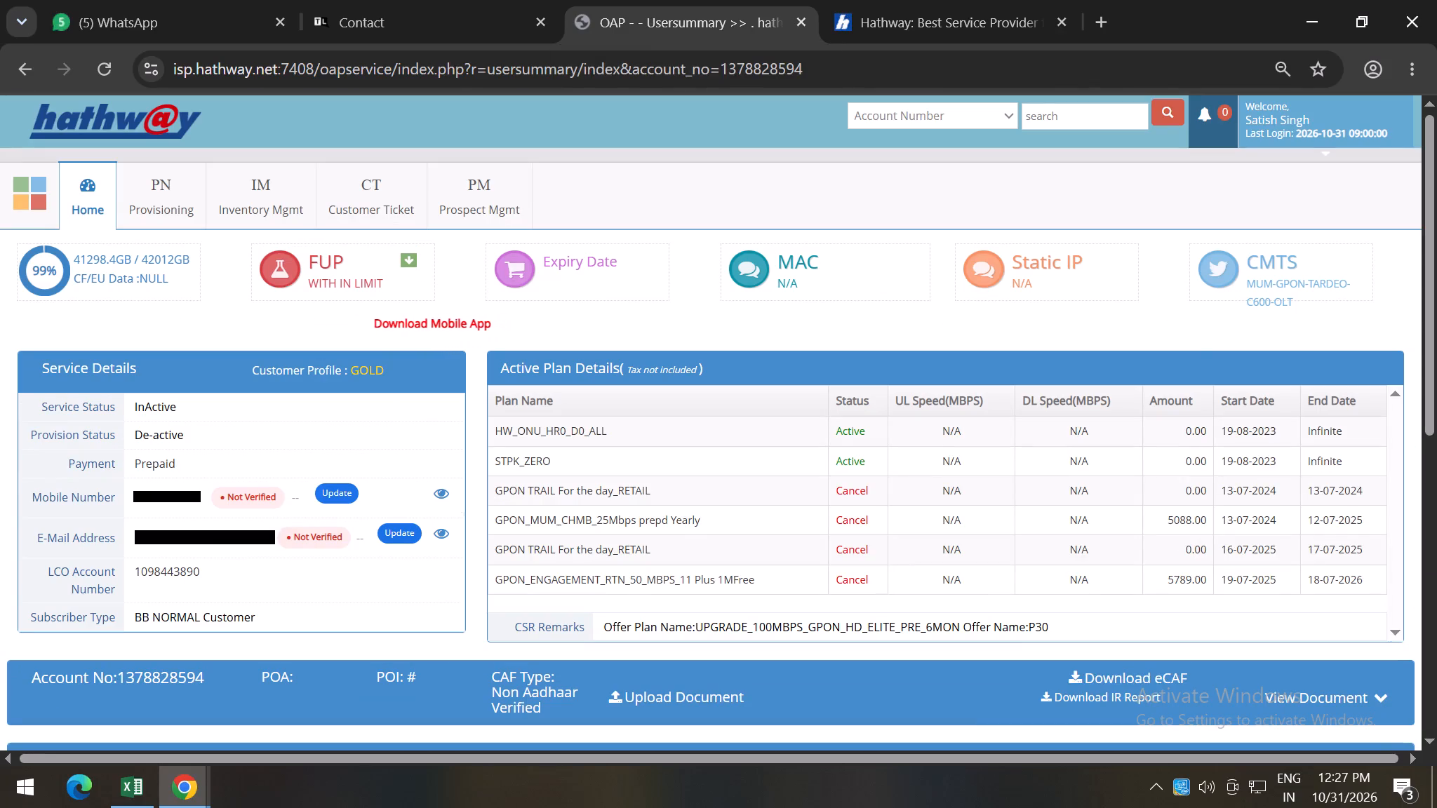
Select the customer's mobile number in the service details, then look at the Tubelight contact page and return to the OAP summary.
double_click(159, 501)
double_click(159, 501)
click(159, 501)
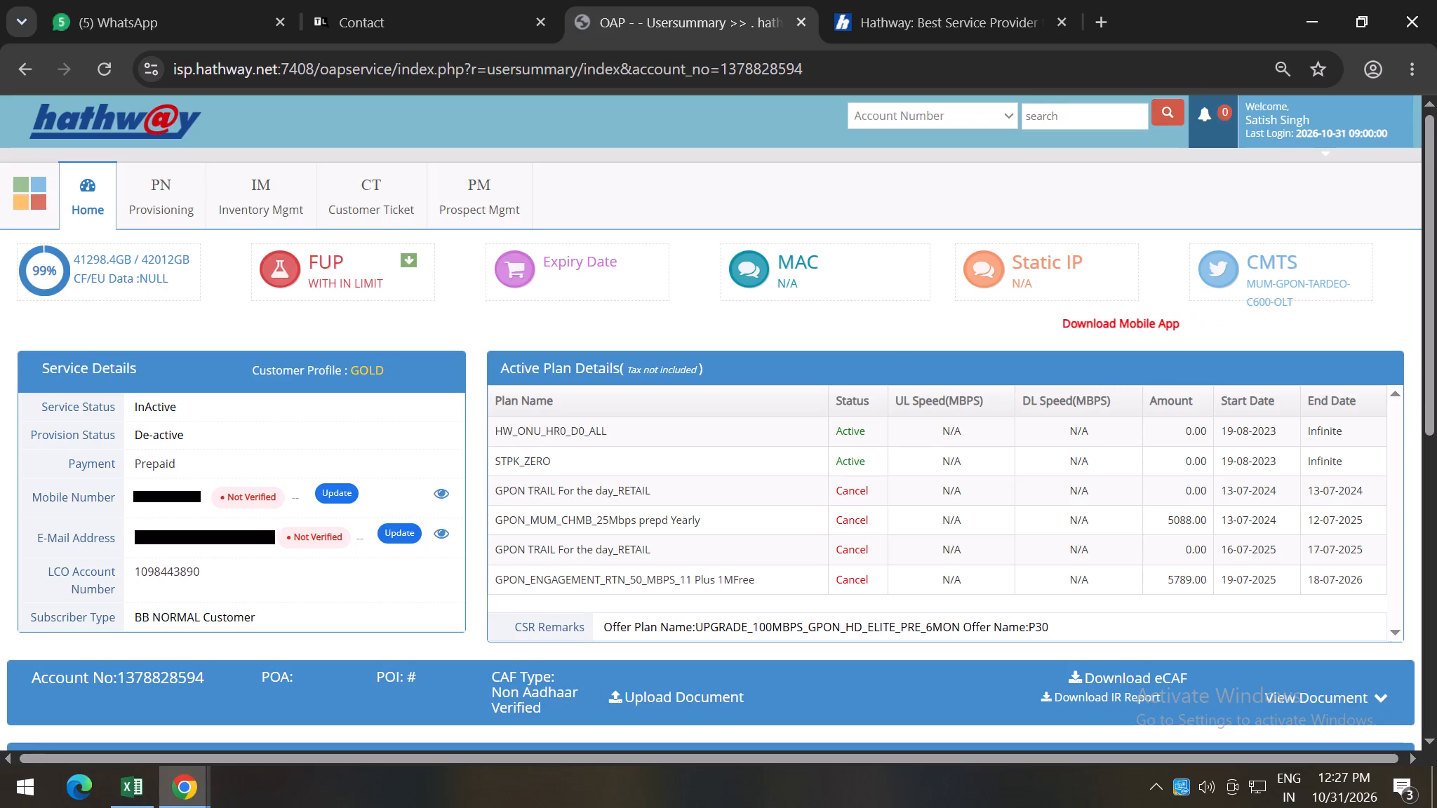
click(347, 0)
click(724, 0)
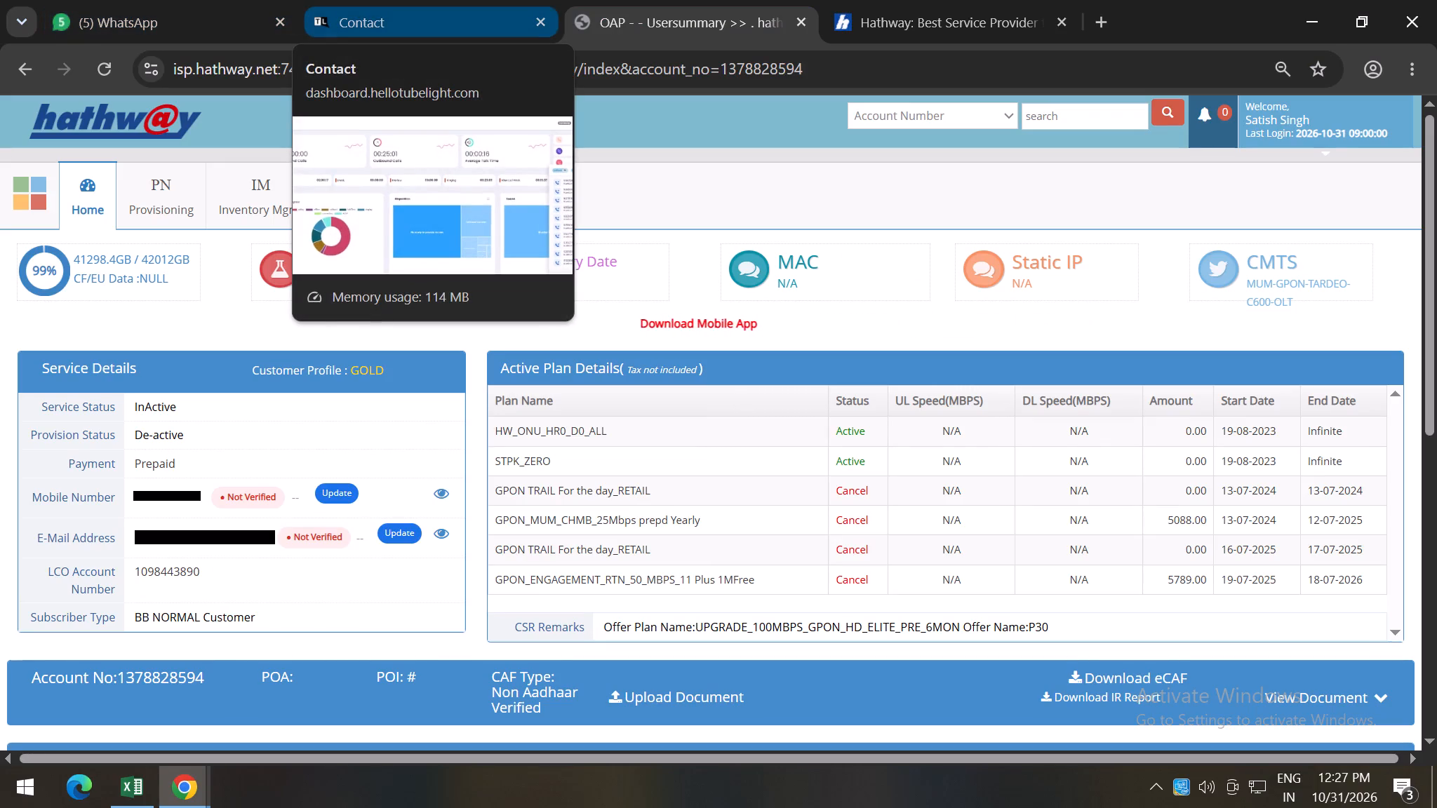
Mask the customer's mobile number and e-mail address in the service details.
click(435, 492)
click(434, 537)
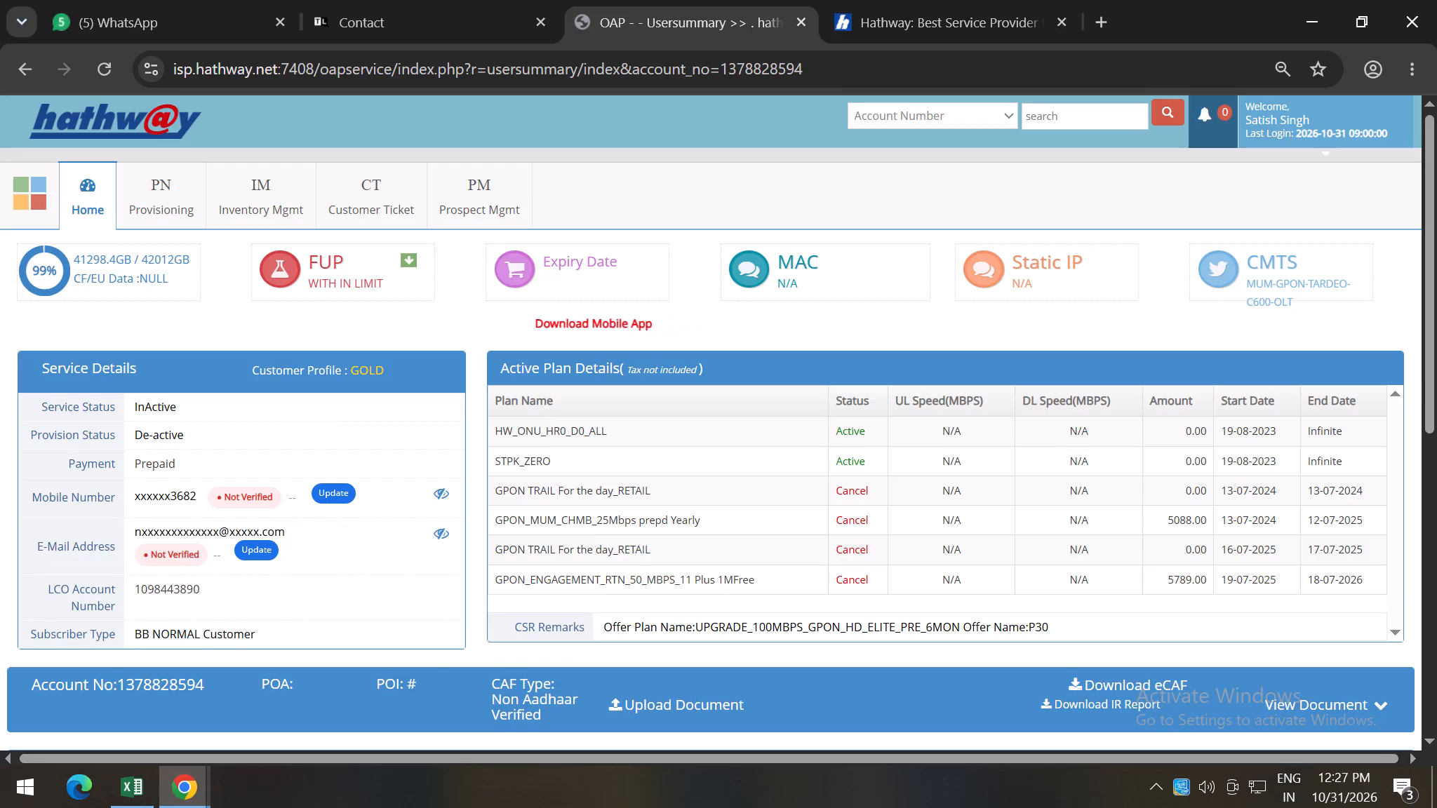
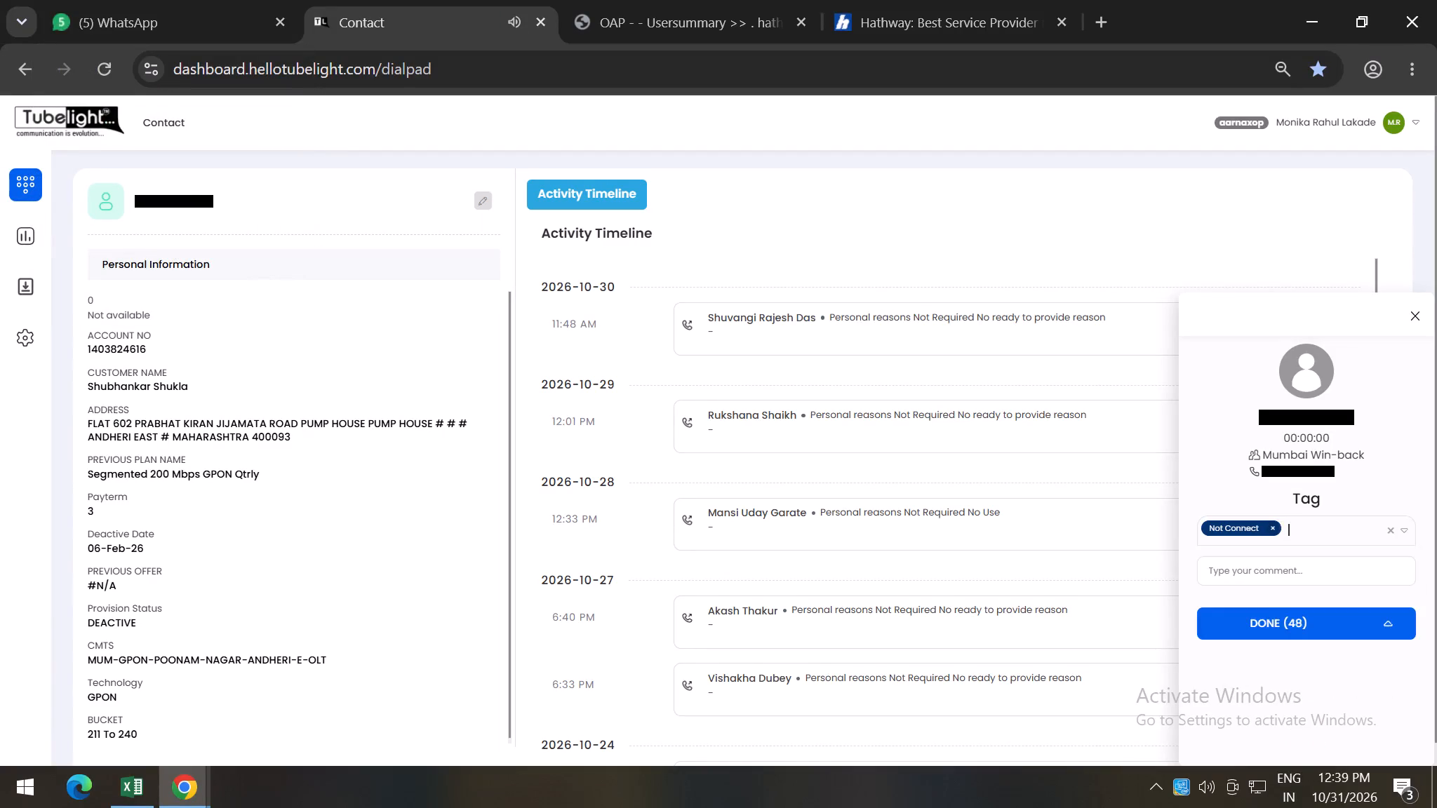
Replace the ended Mumbai Win-back call's Not Connect tag with the review reasons Personal reasons and Not Required.
double_click(1277, 526)
scroll(1259, 589, down, 1)
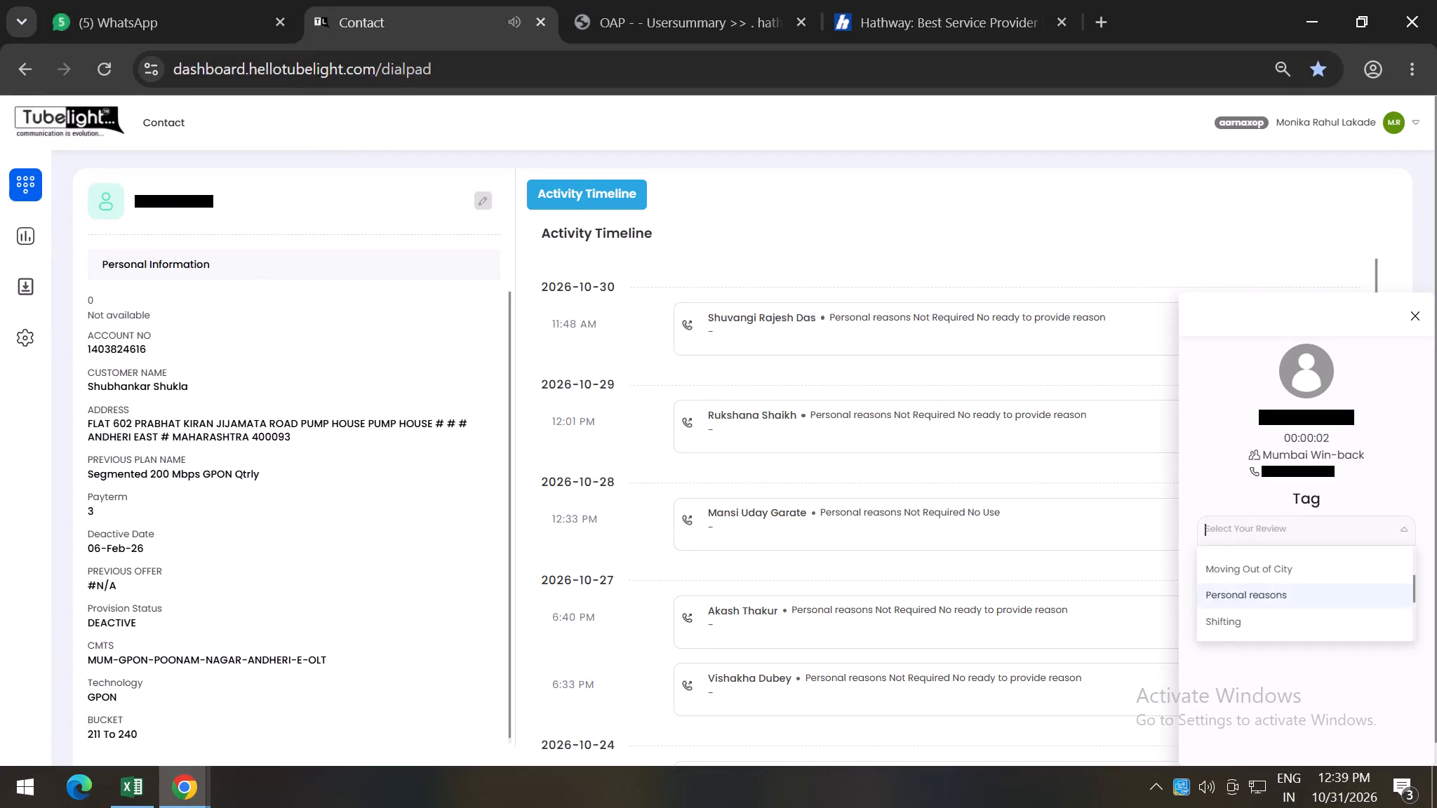
click(1258, 593)
click(1314, 540)
click(1252, 609)
click(1301, 558)
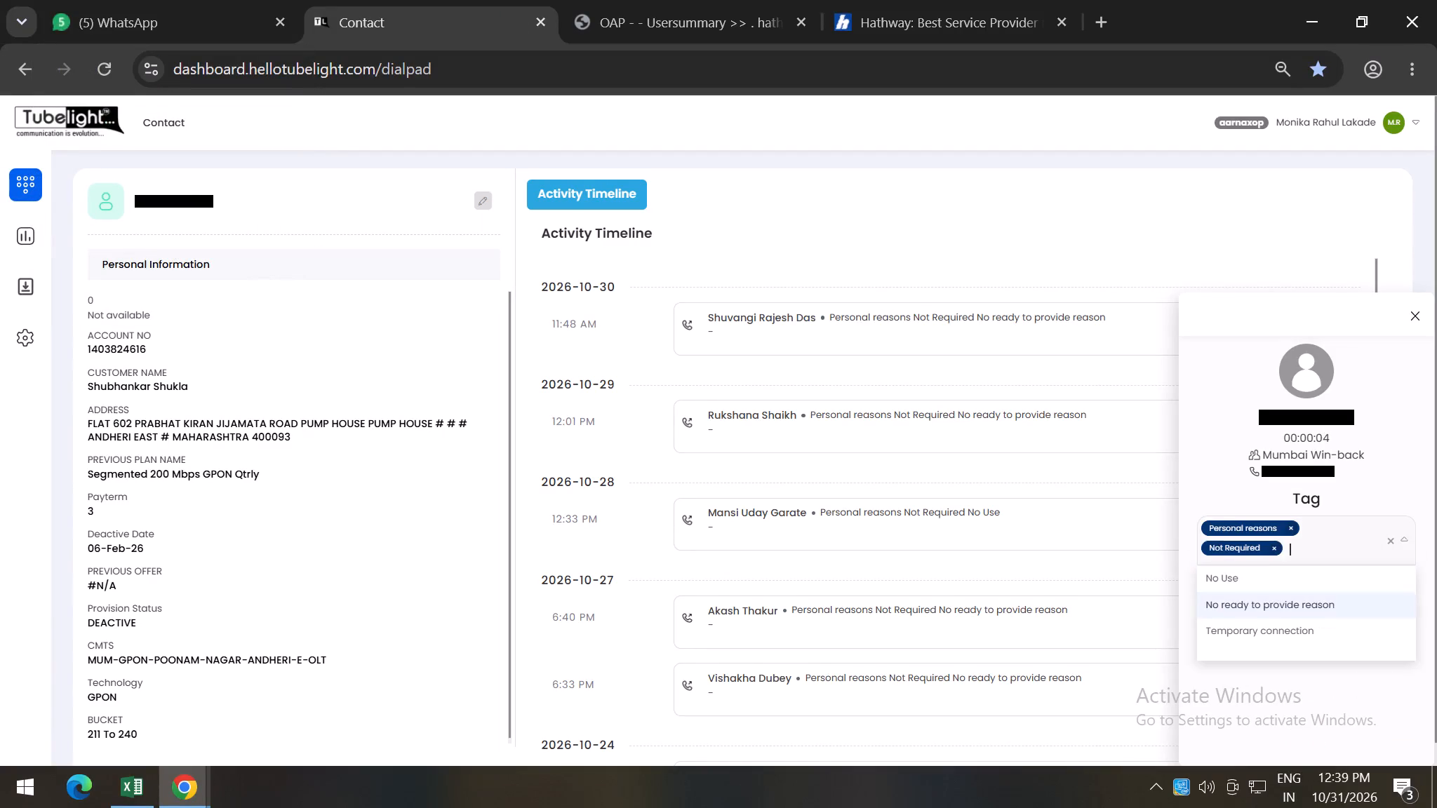
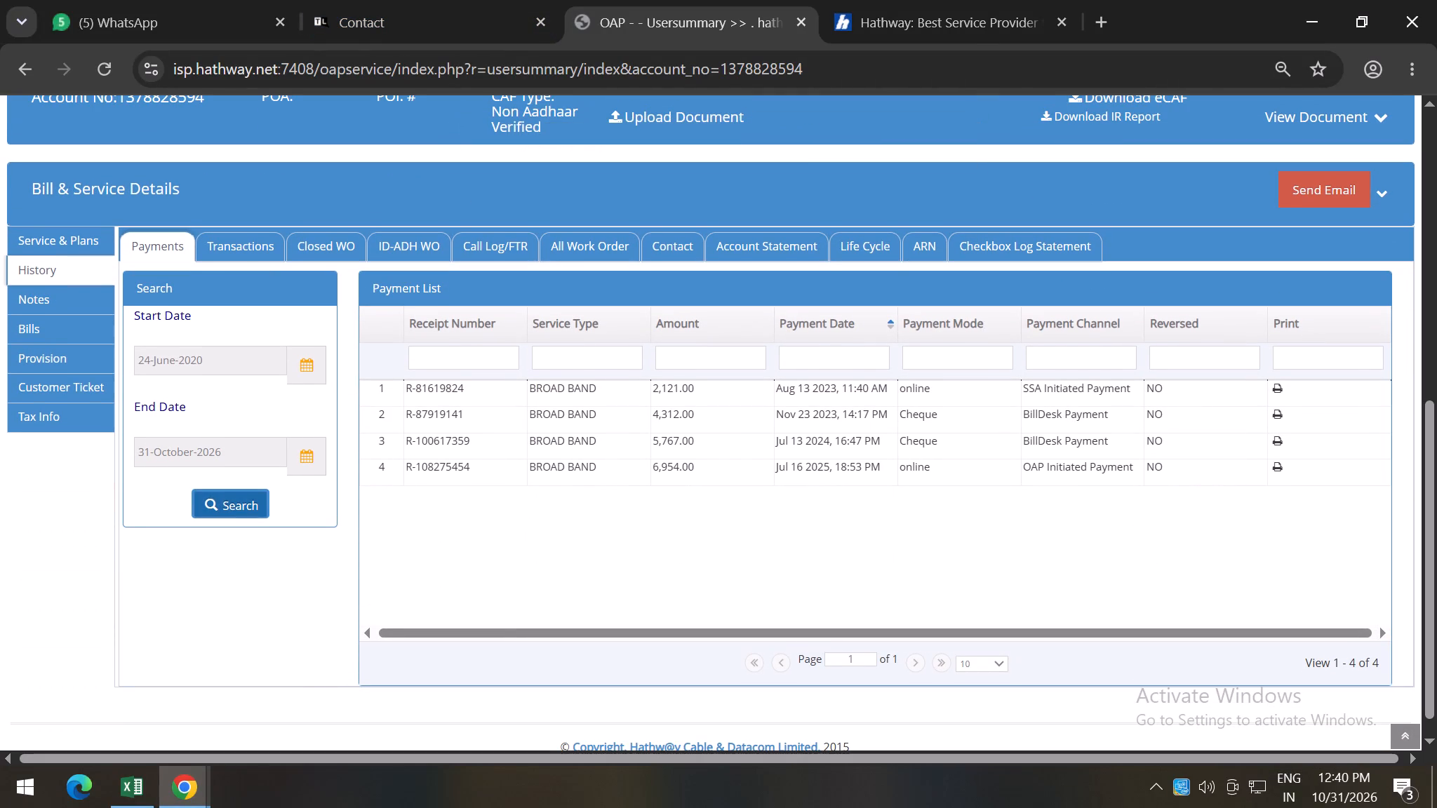
Search the customer's payment history from 24-June-2020 to 31-October-2026 and check the payment list and active plan details.
click(242, 506)
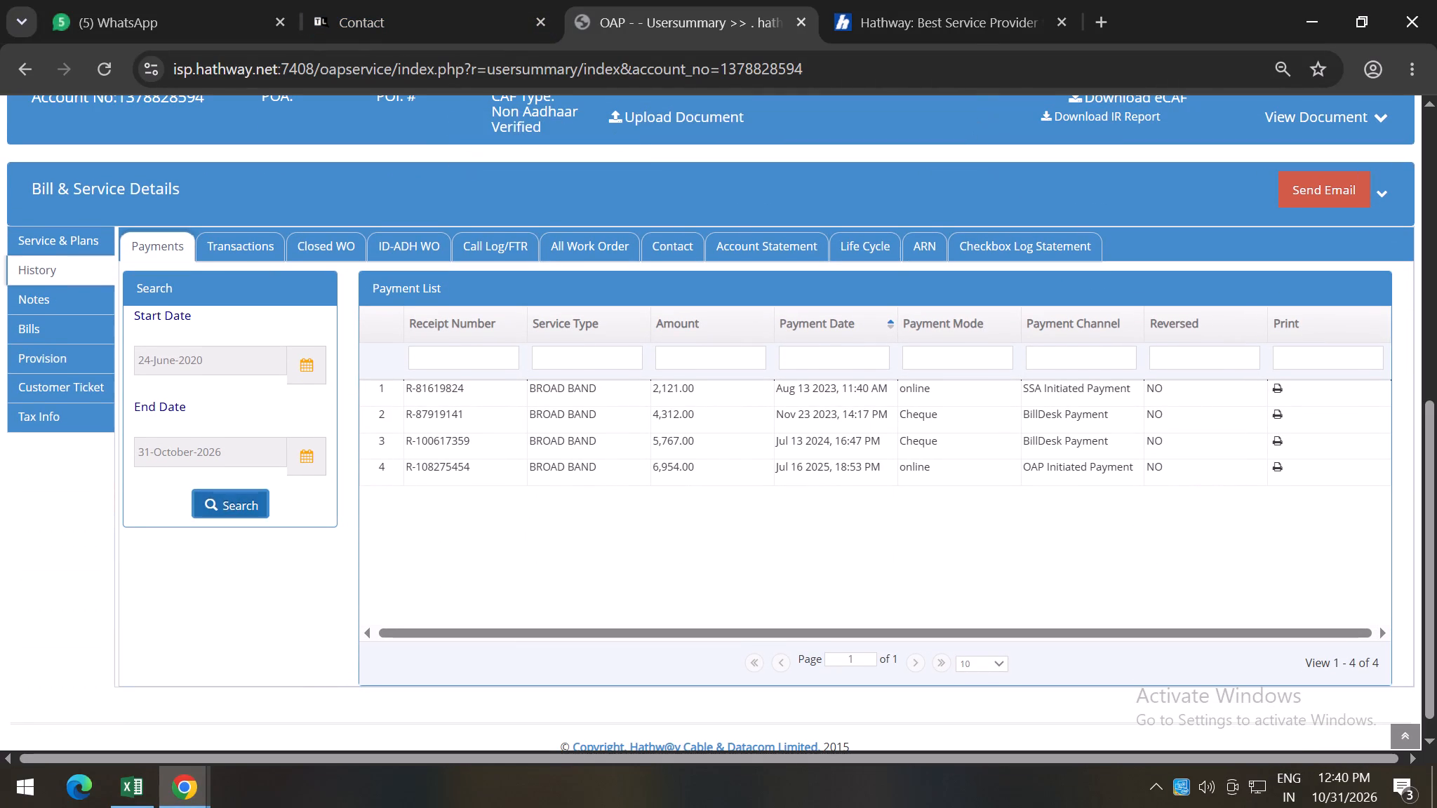
click(937, 656)
double_click(937, 656)
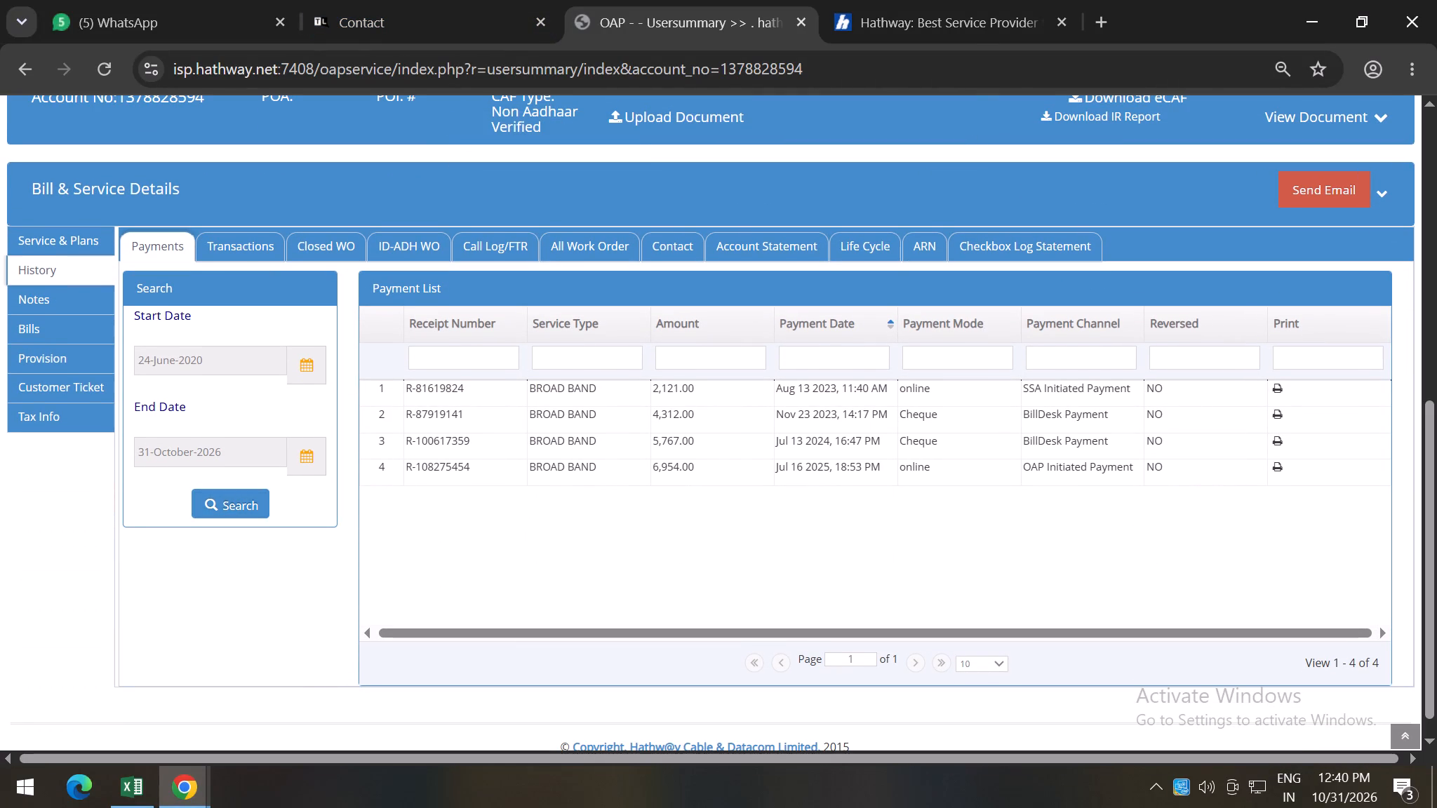
click(266, 495)
scroll(554, 563, up, 3)
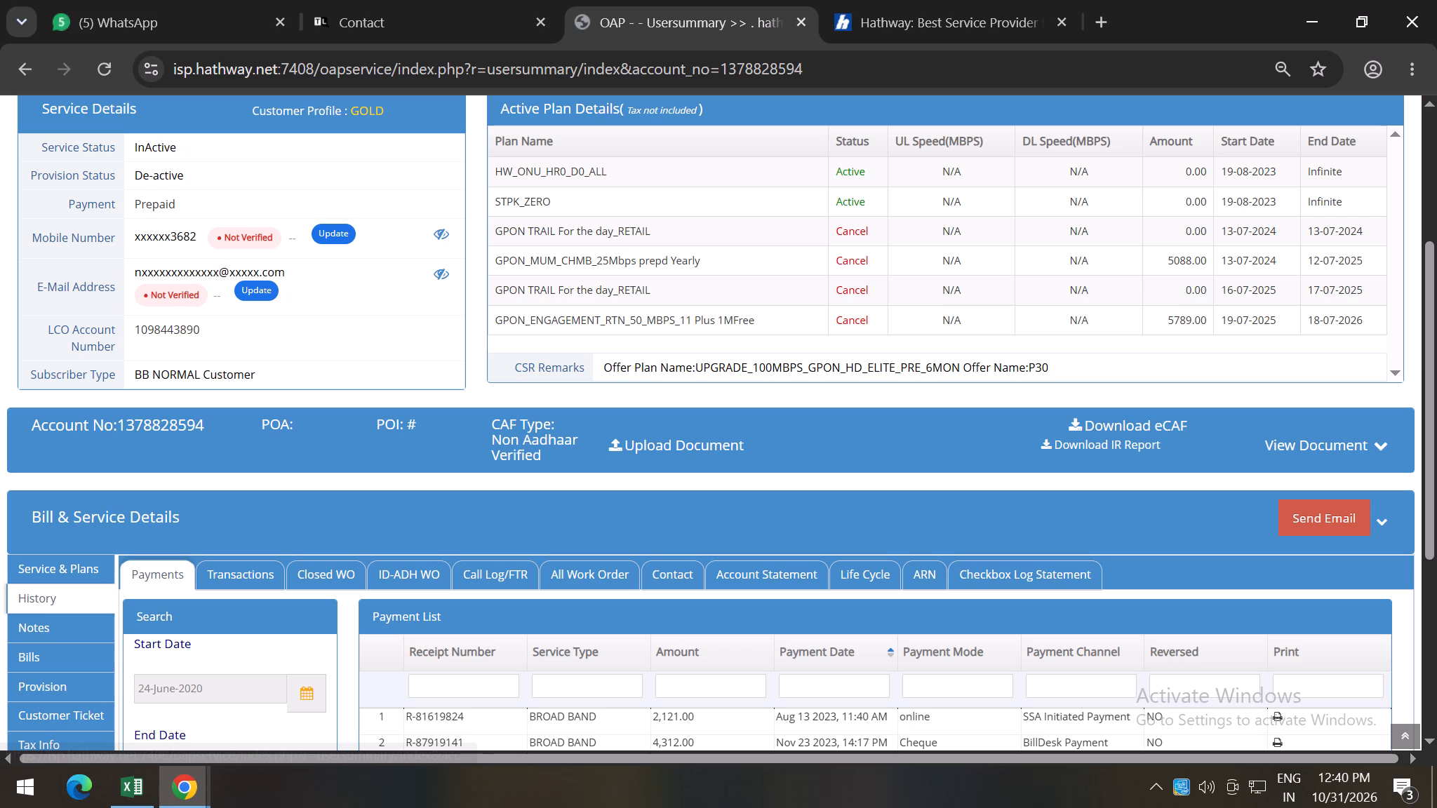
Switch from the OAP user summary to the Tubelight dialpad with the Mumbai Win-back callback list.
click(396, 4)
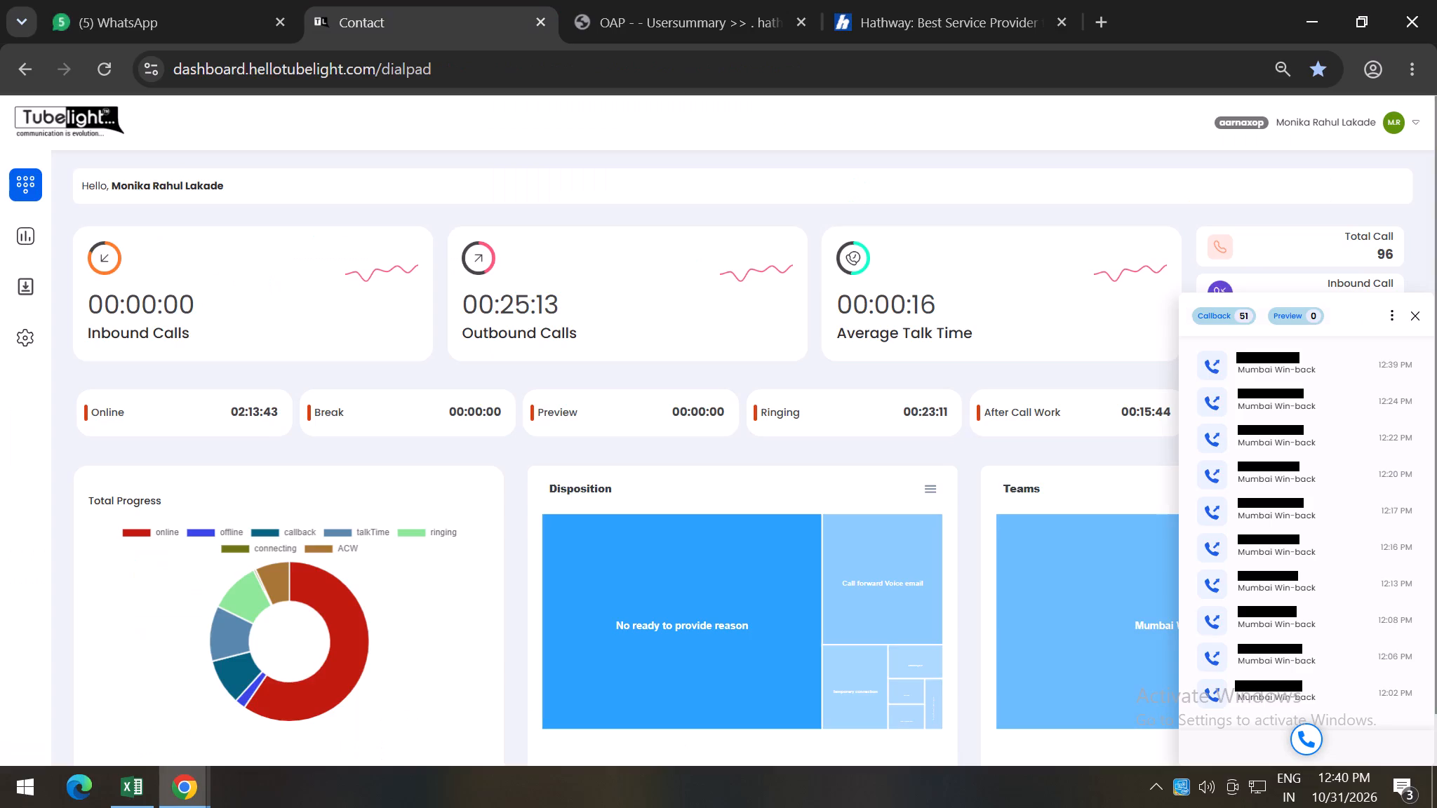
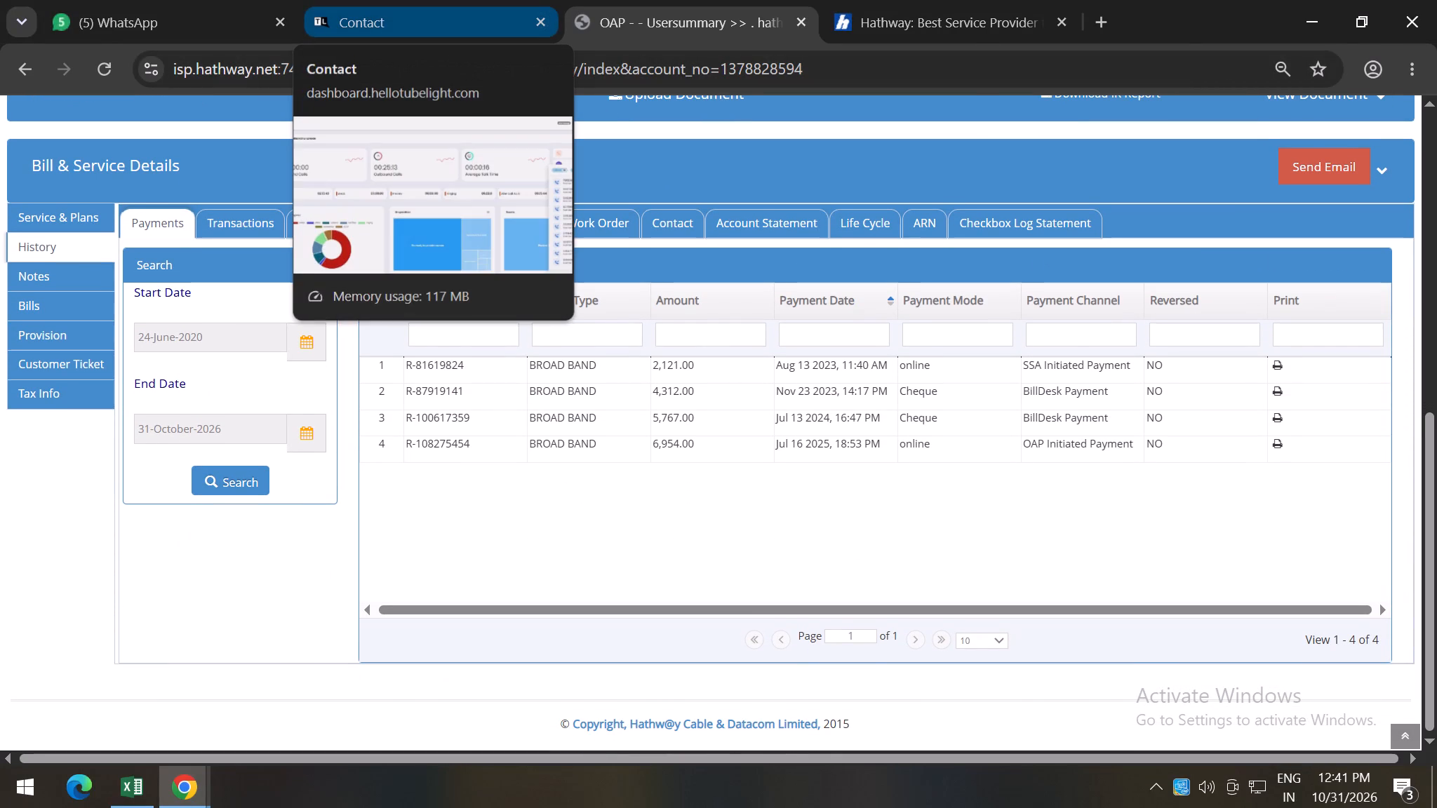
In the Tubelight dialpad, tag the ended Mumbai Win-back call as Personal reasons, Not Required, plus a further sub-reason, and submit it.
click(455, 0)
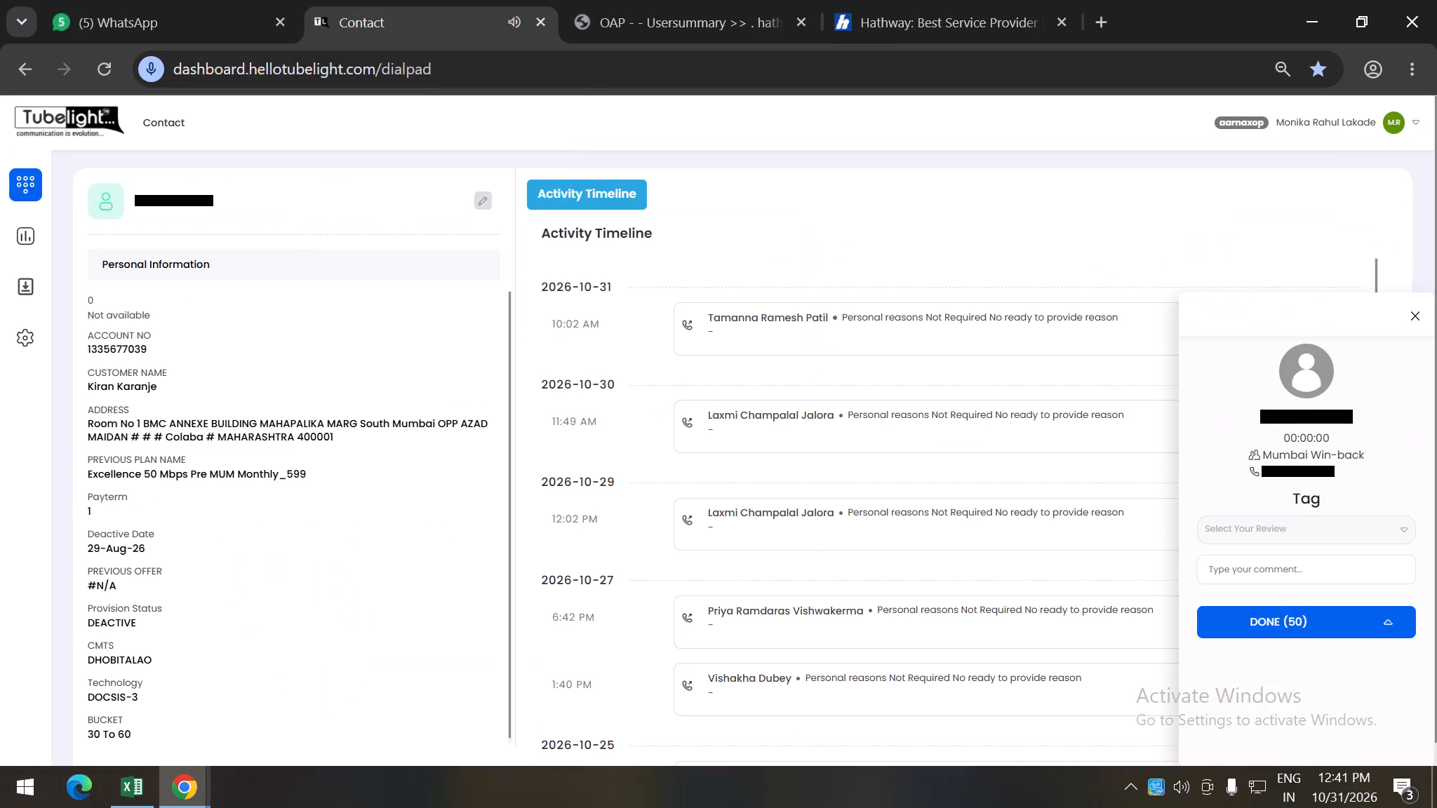
click(1211, 525)
scroll(1260, 597, down, 1)
click(1262, 589)
click(1310, 534)
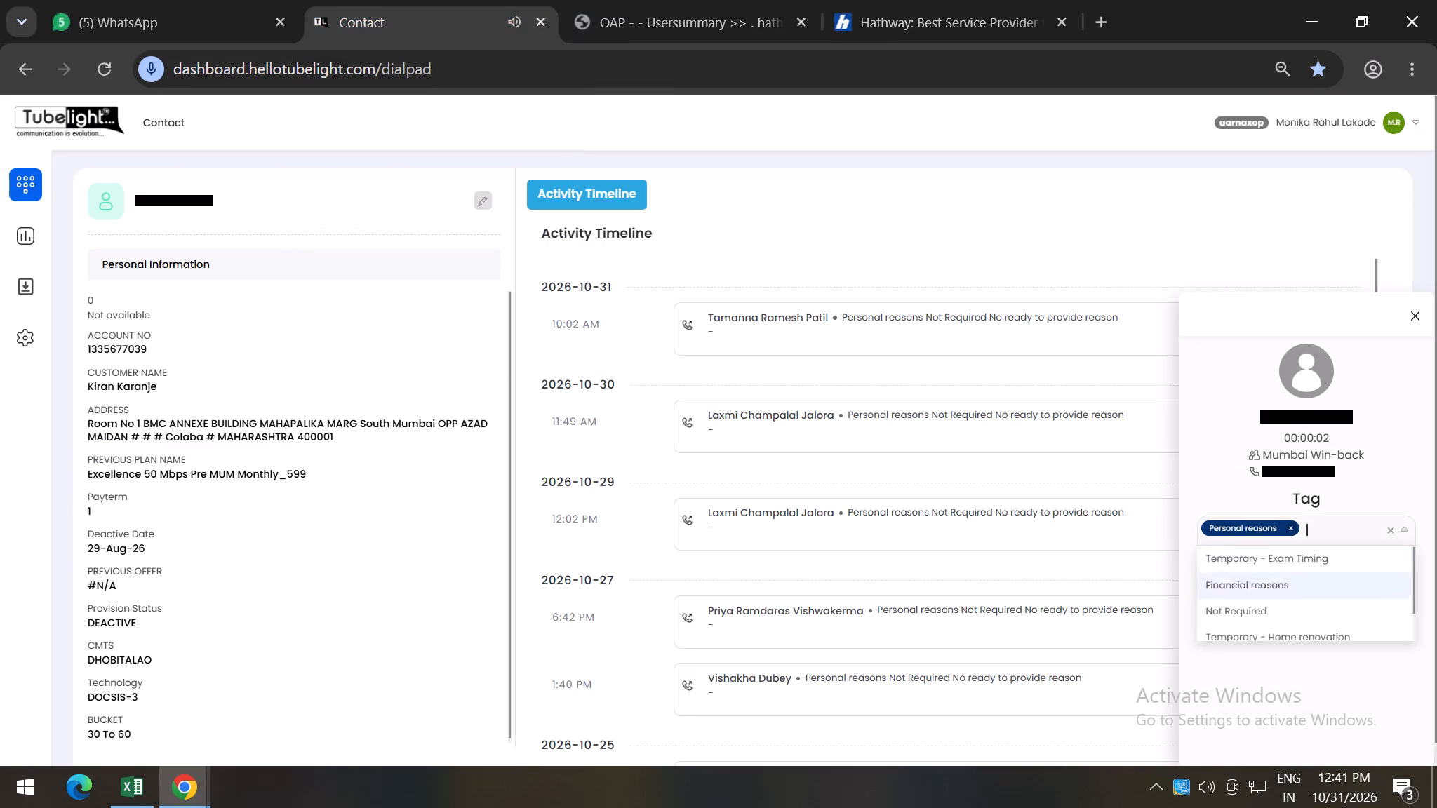
click(1274, 617)
drag(1313, 550, 1314, 558)
click(1309, 600)
click(1314, 661)
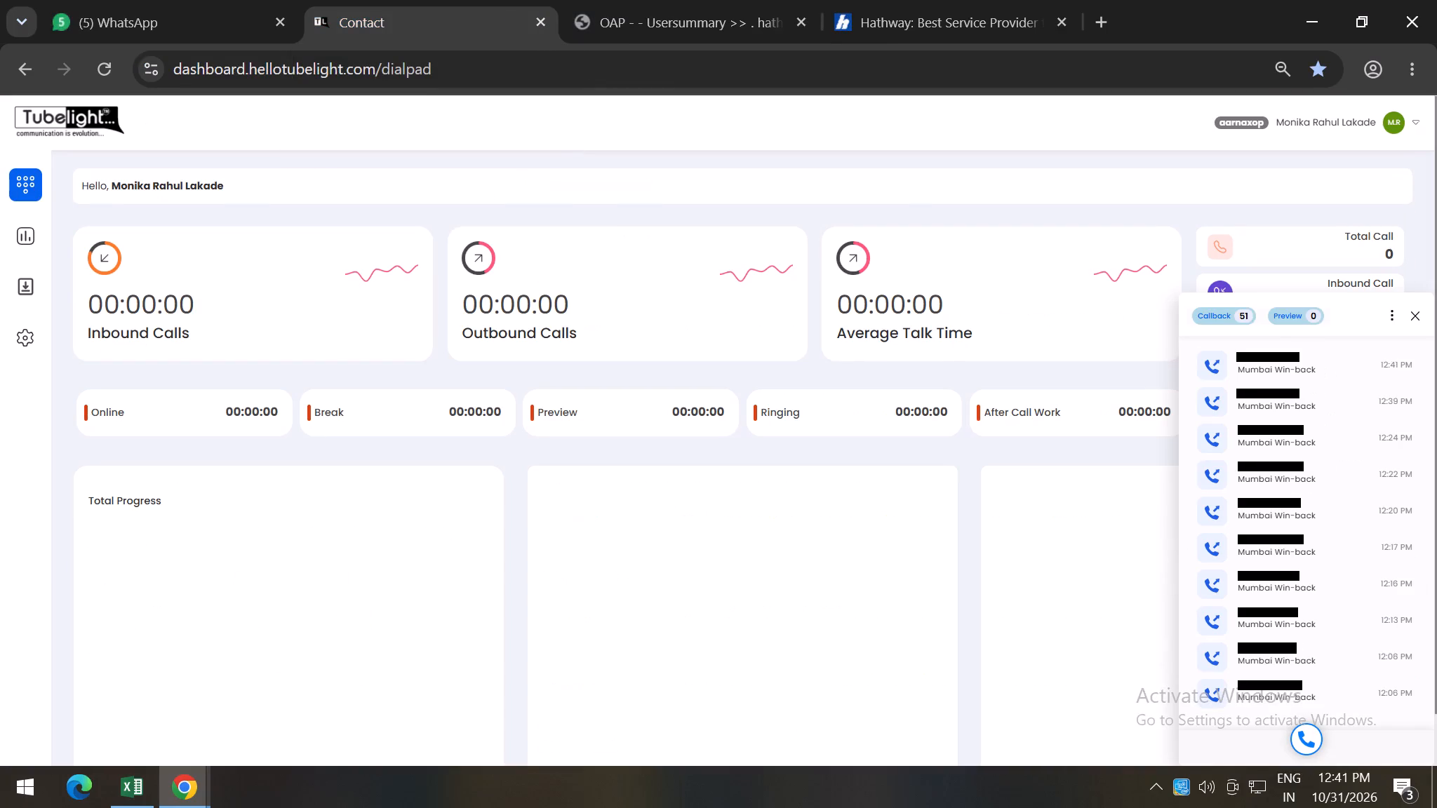
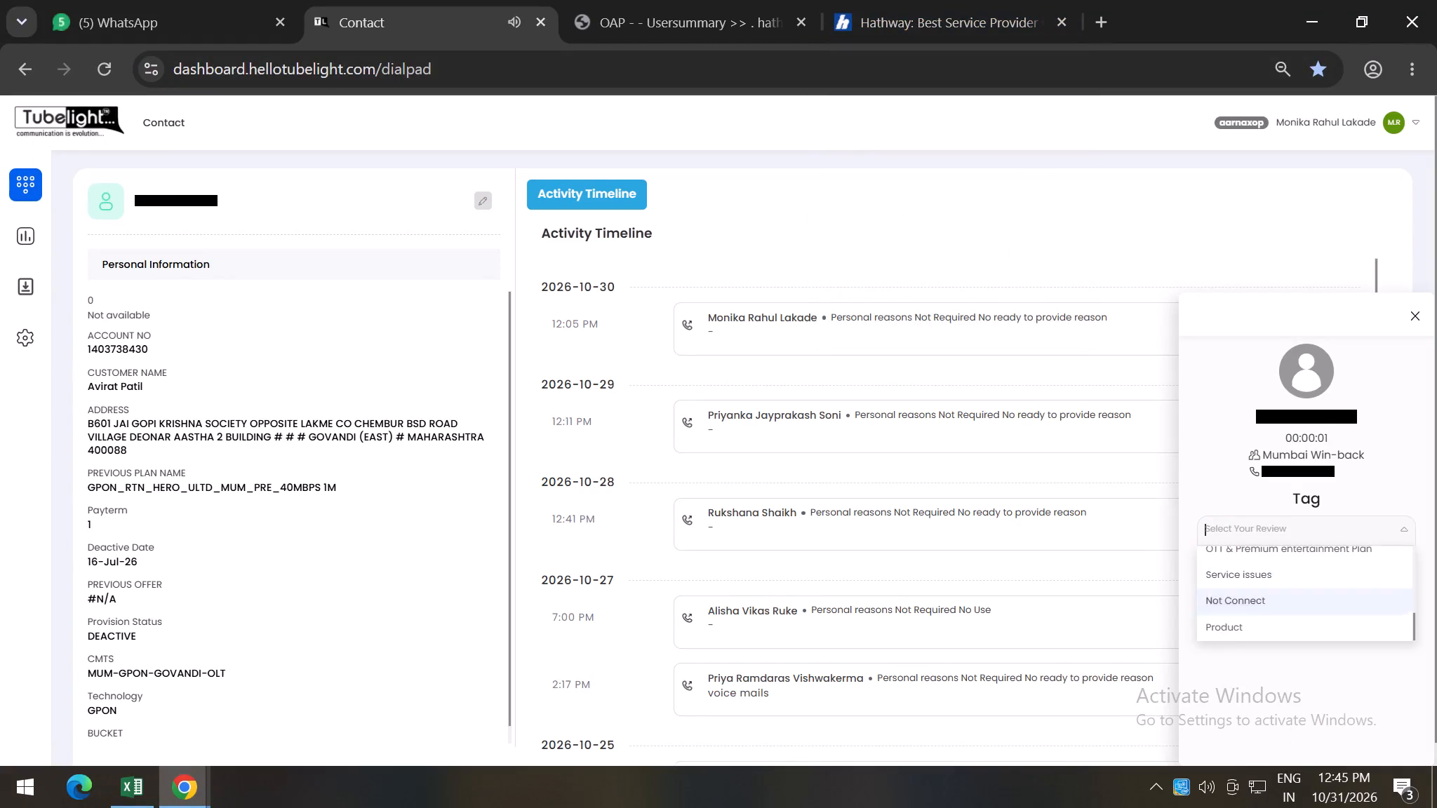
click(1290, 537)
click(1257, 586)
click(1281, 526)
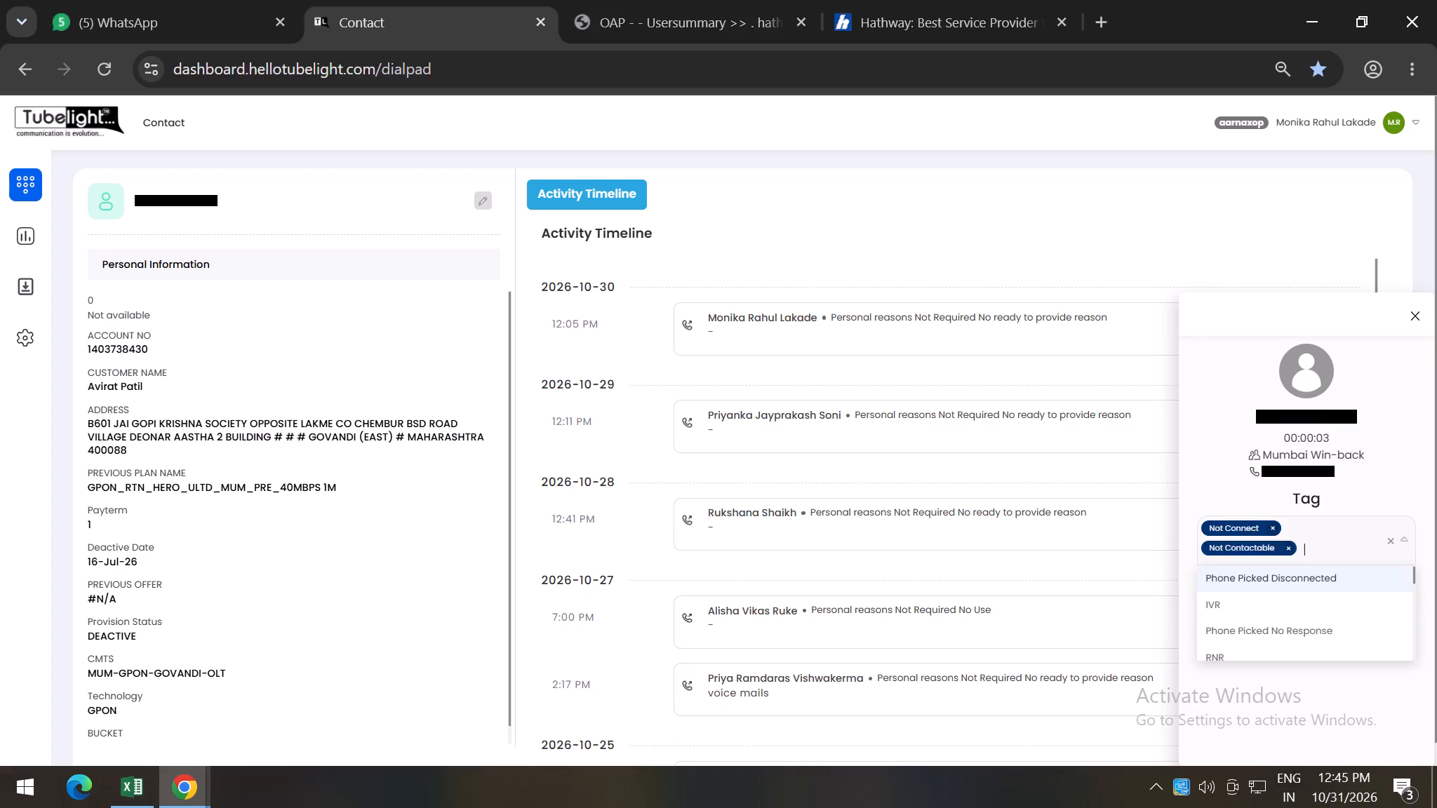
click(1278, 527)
Tag the ended Mumbai Win-back call with the review reasons Personal reasons and Not Required.
scroll(1249, 587, down, 1)
click(1249, 589)
click(1341, 534)
click(1262, 600)
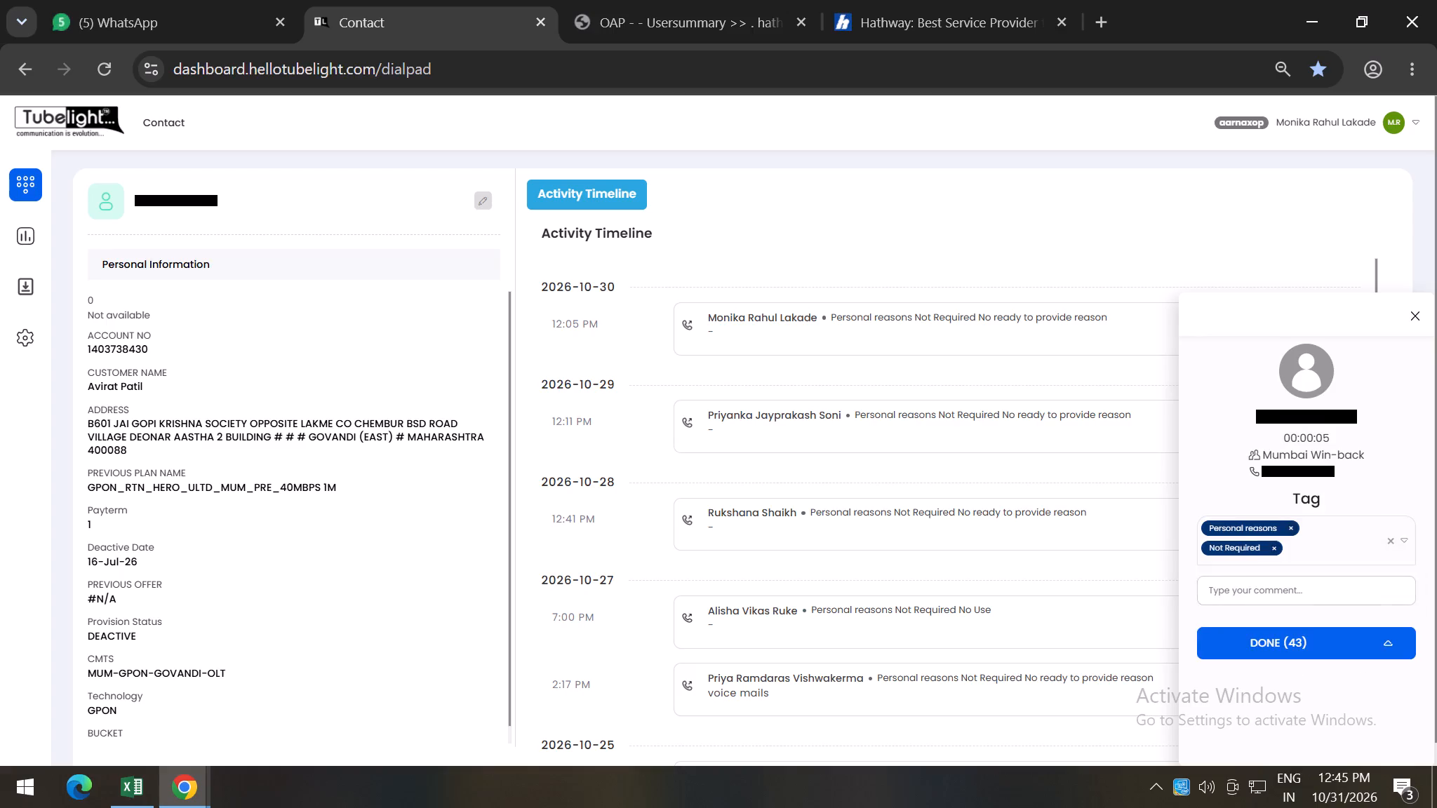
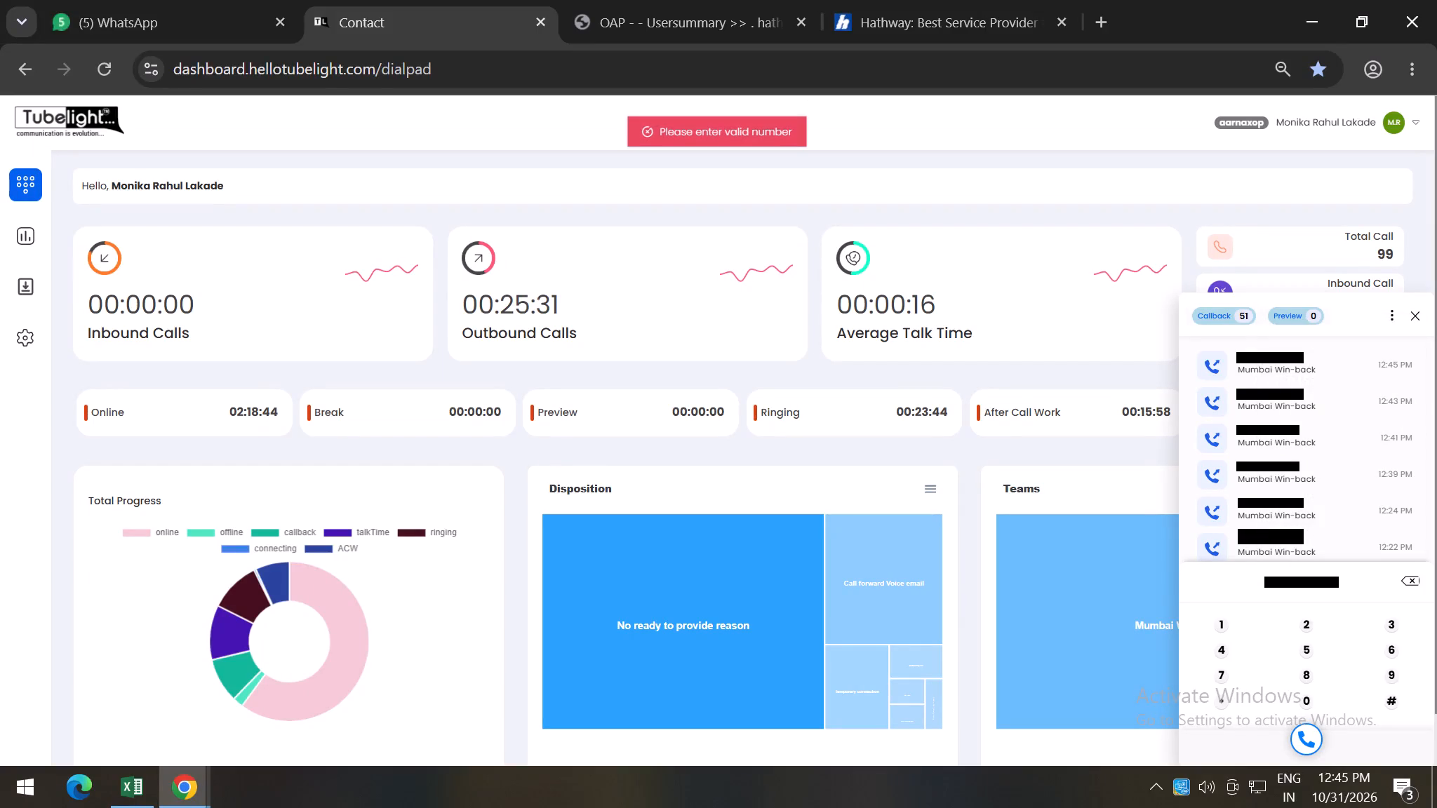
Delete the extra last character from the phone number entered in the Tubelight dialpad and try to call the customer.
click(1302, 592)
key(BackSpace)
double_click(1309, 739)
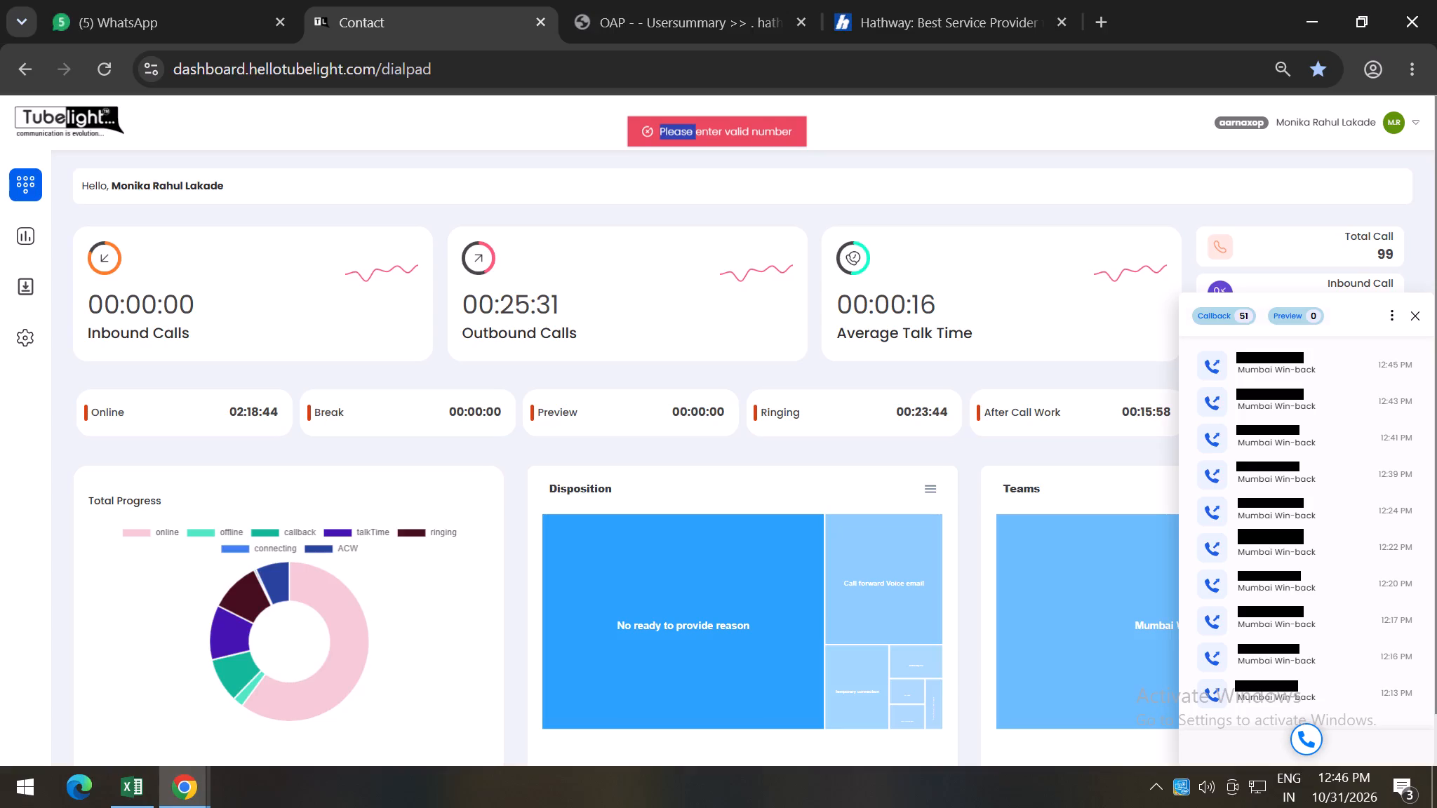
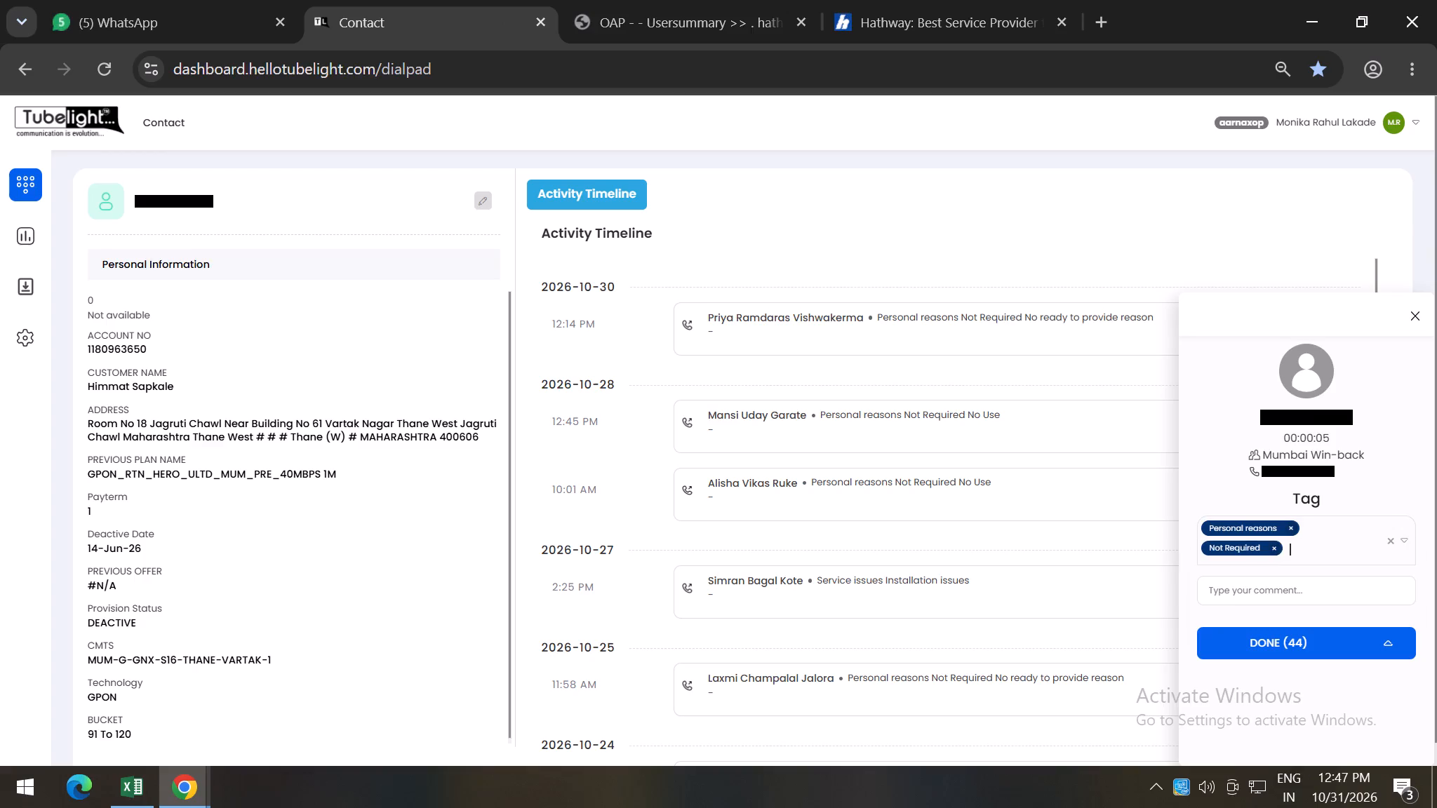
Add the sub-reason No ready to provide reason to the ended Mumbai Win-back call's tags and submit the tagging.
click(1341, 536)
click(1300, 612)
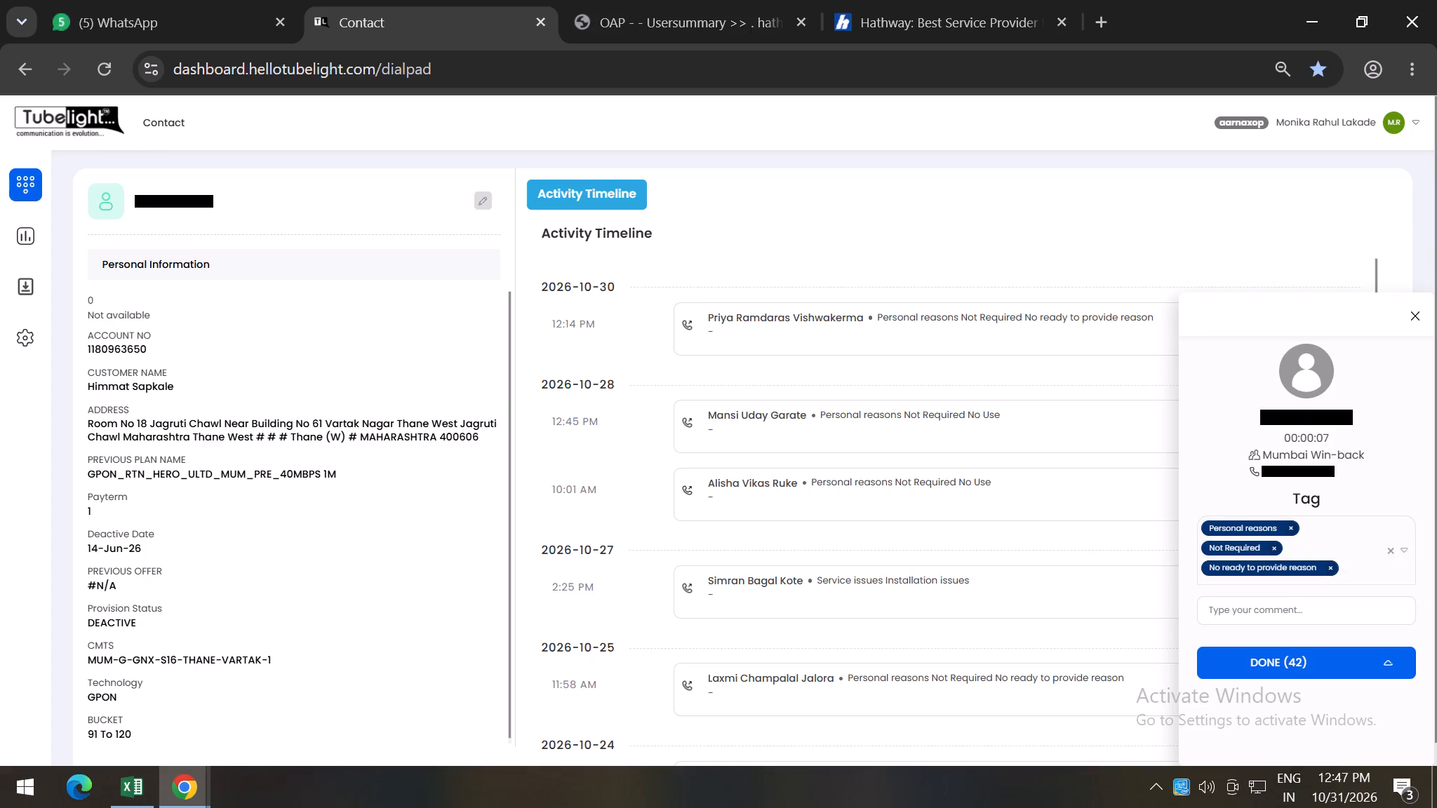
click(1311, 660)
Switch to the OAP user summary and reveal the customer's masked mobile number and e-mail address in Service Details.
scroll(555, 337, down, 4)
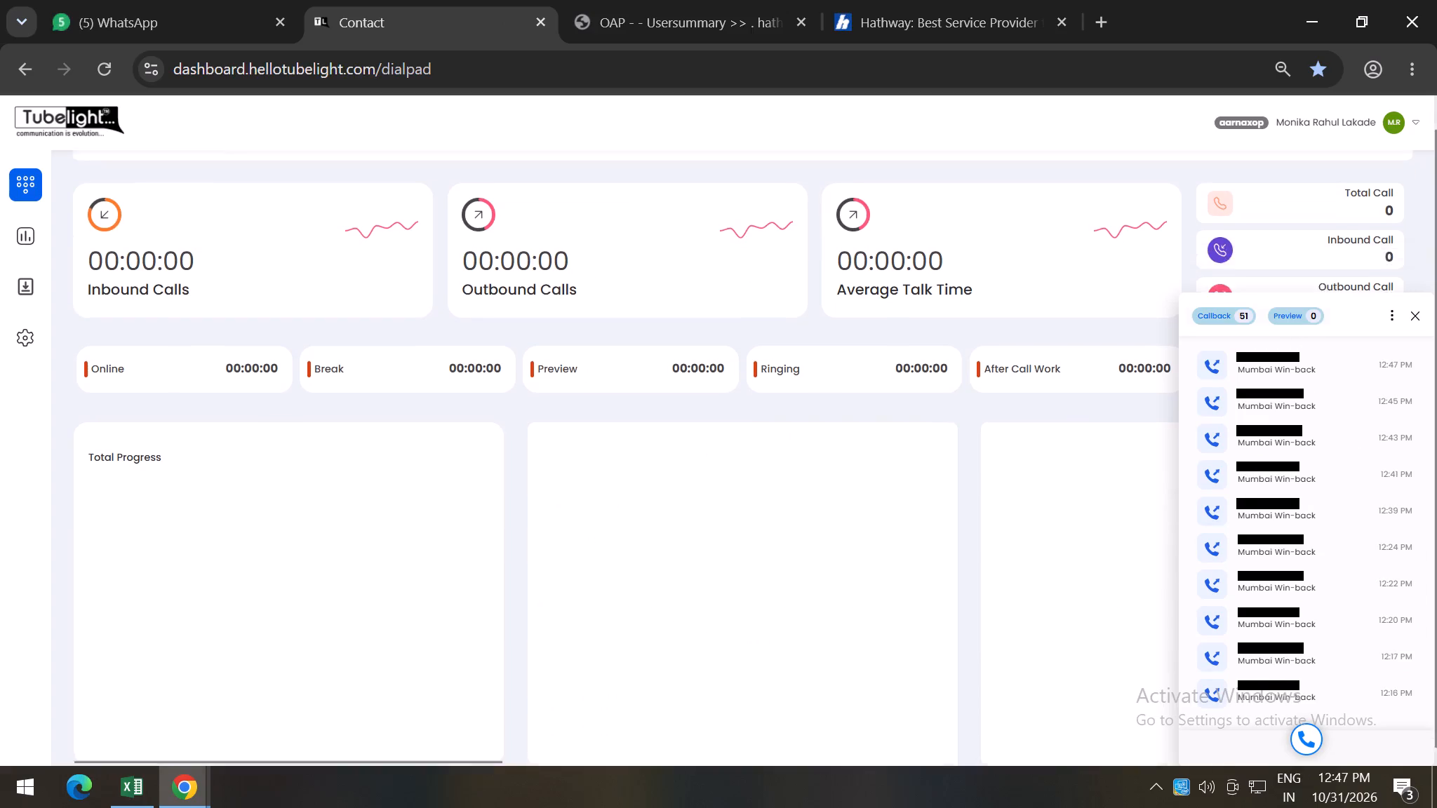
scroll(563, 346, up, 4)
click(589, 0)
scroll(314, 624, down, 2)
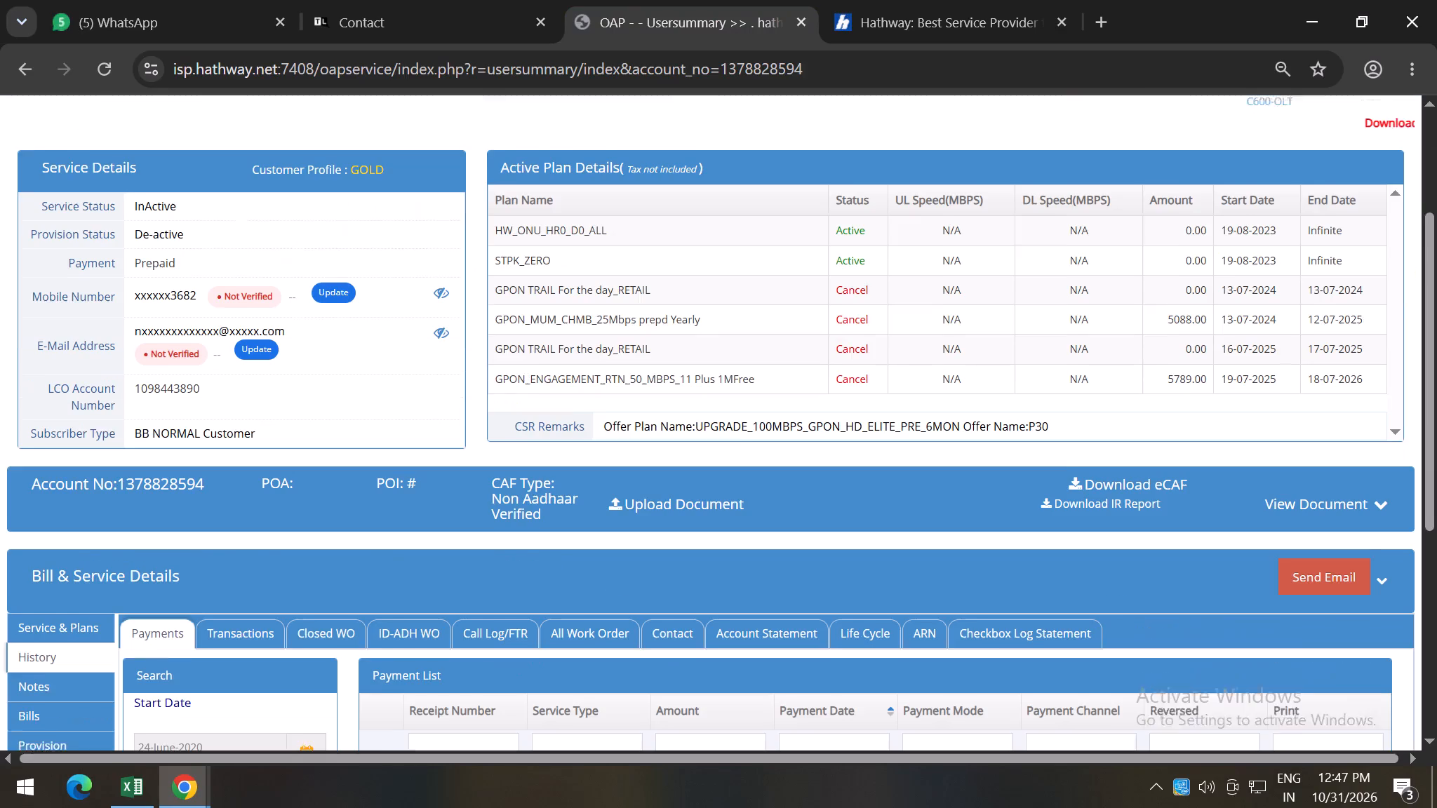
click(426, 281)
click(437, 274)
click(426, 314)
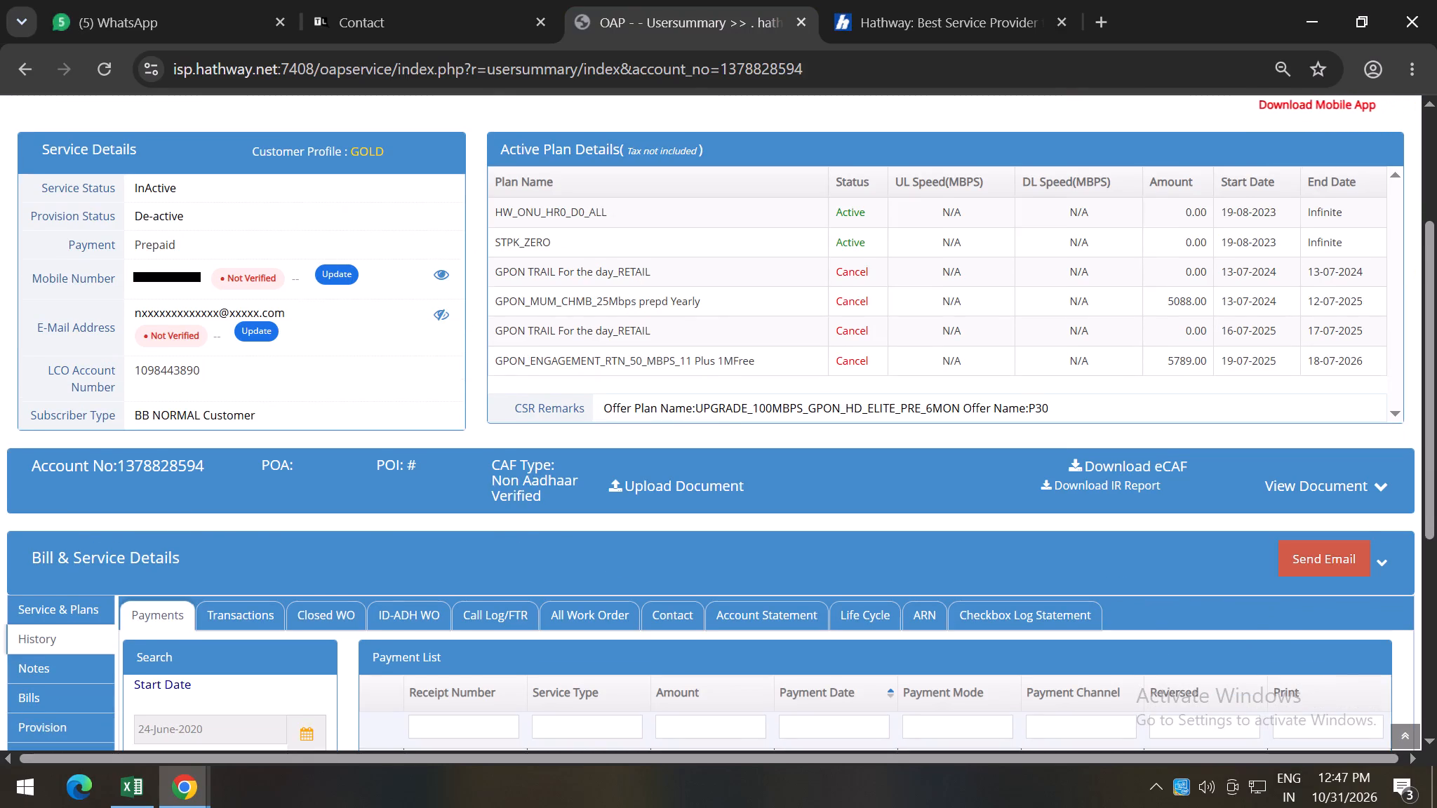
Reveal the customer's masked e-mail address in Service Details so it can be read alongside the mobile number.
click(426, 314)
click(448, 311)
click(446, 269)
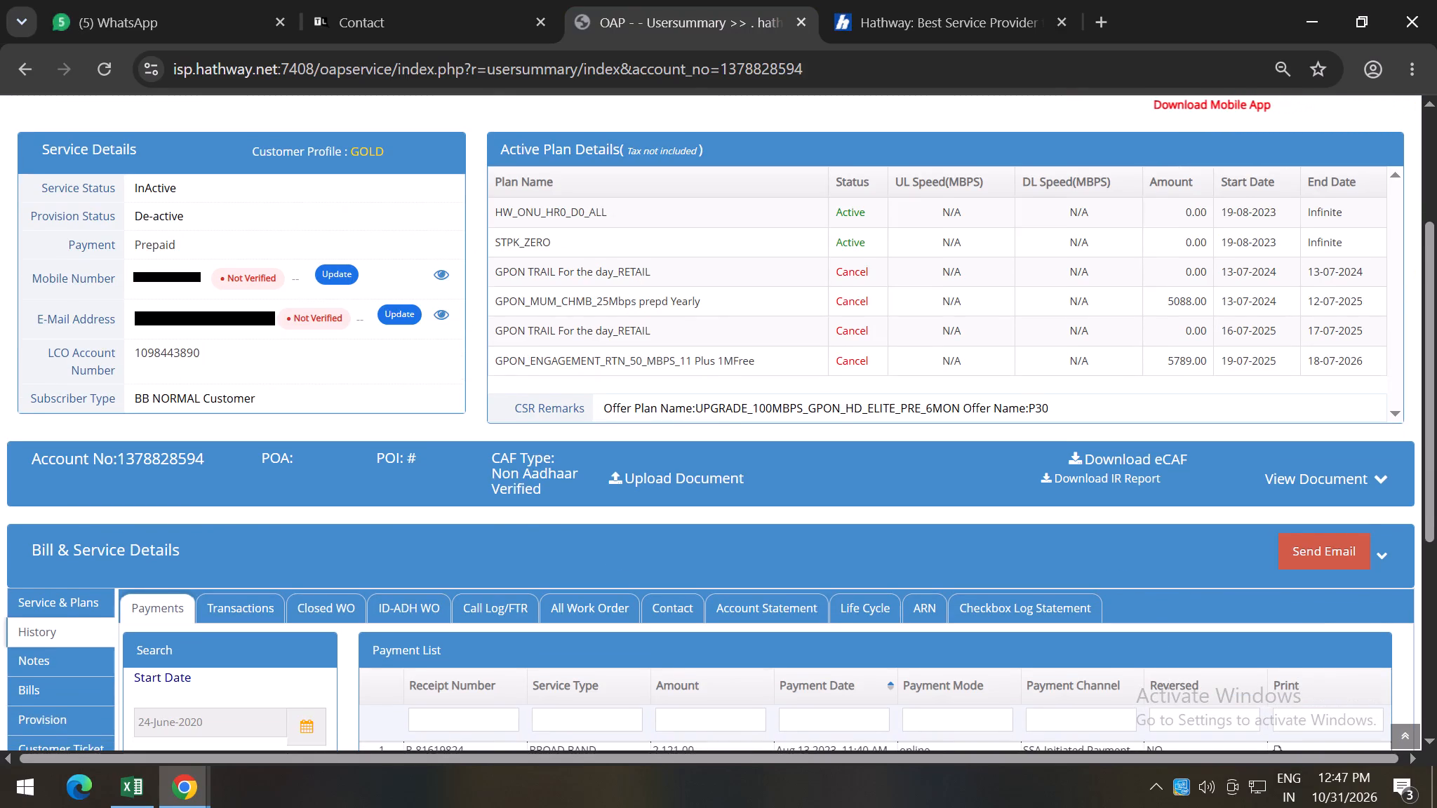
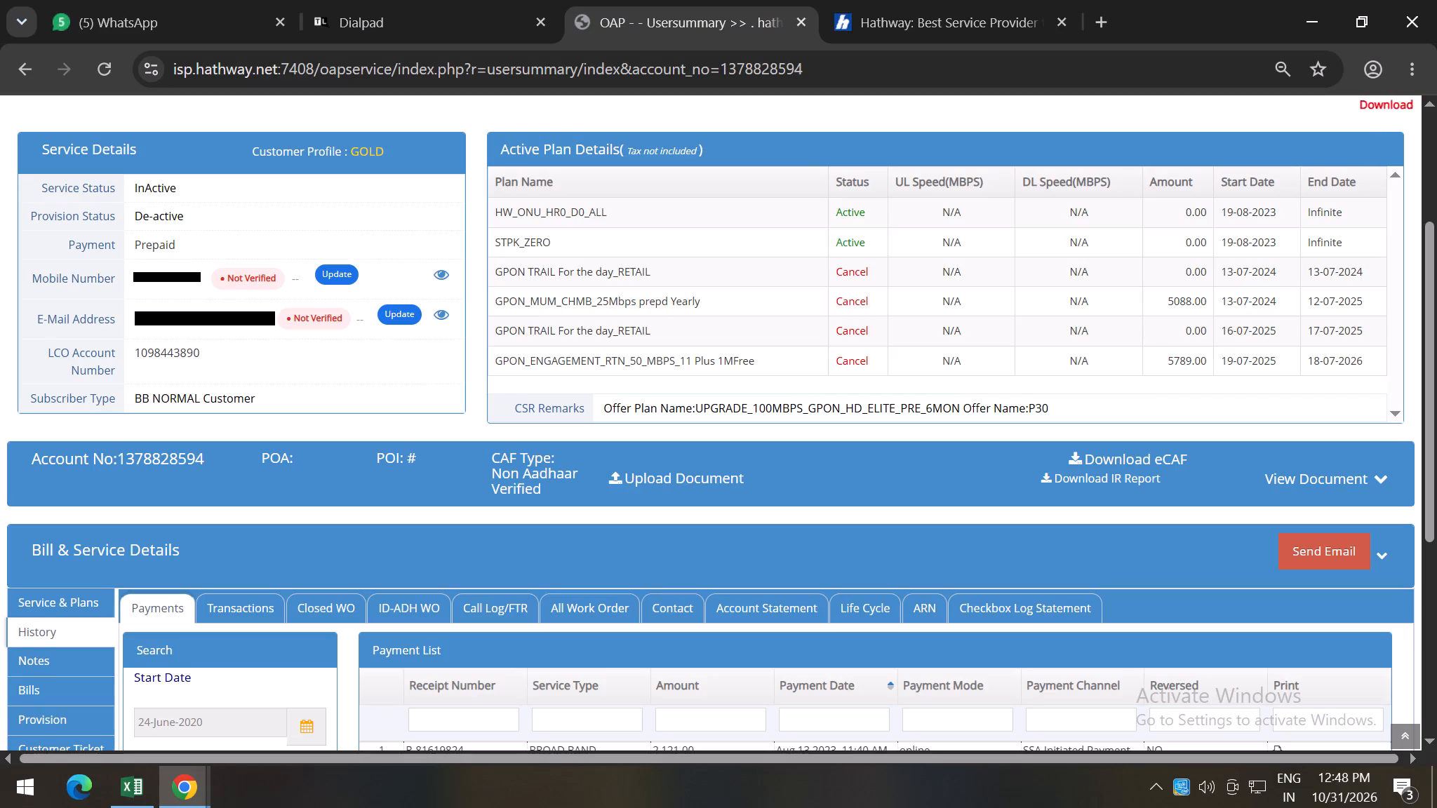
Recheck the customer's mobile number and e-mail address in OAP Service Details, glancing at the Tubelight Dialpad, and leave both masked.
click(441, 314)
click(444, 274)
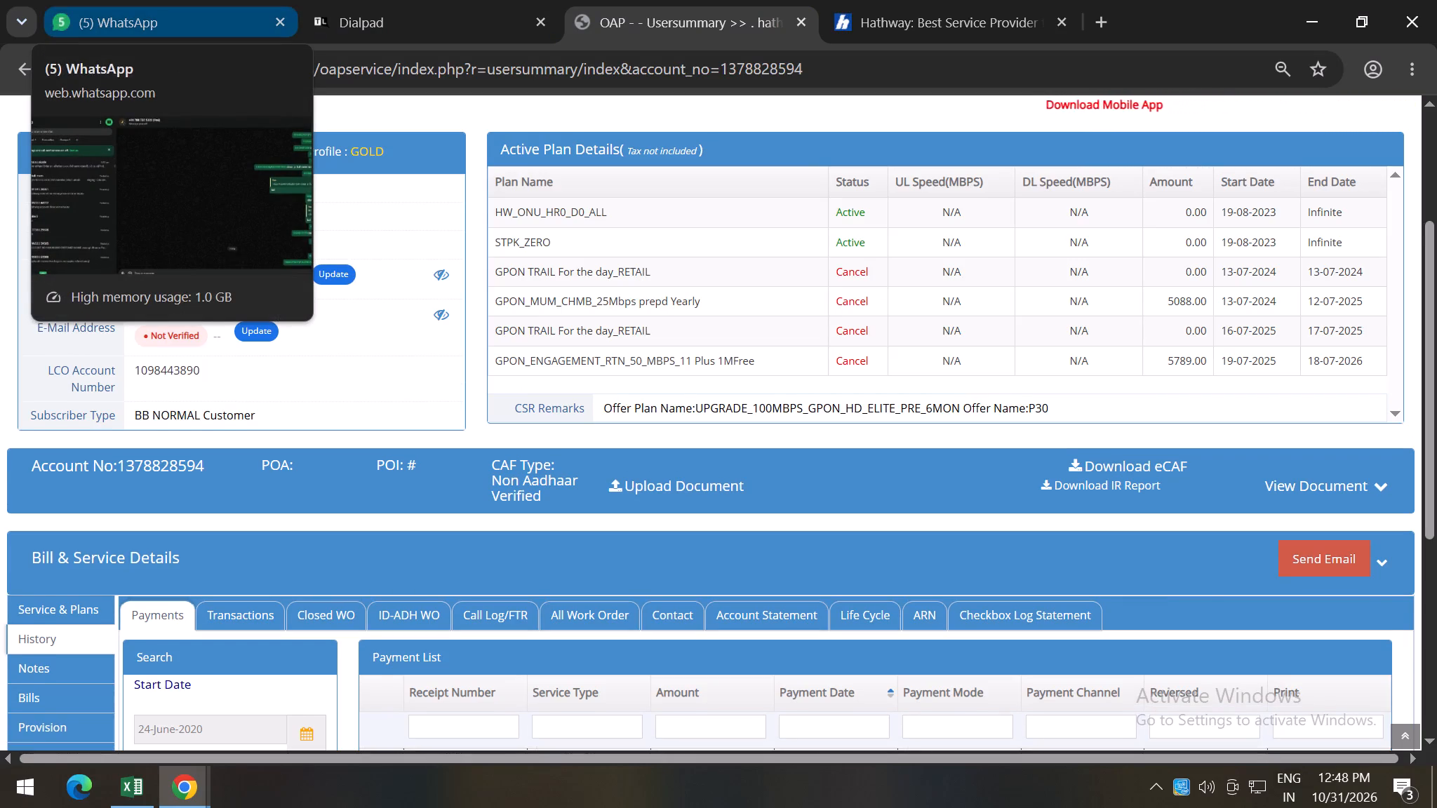
click(435, 278)
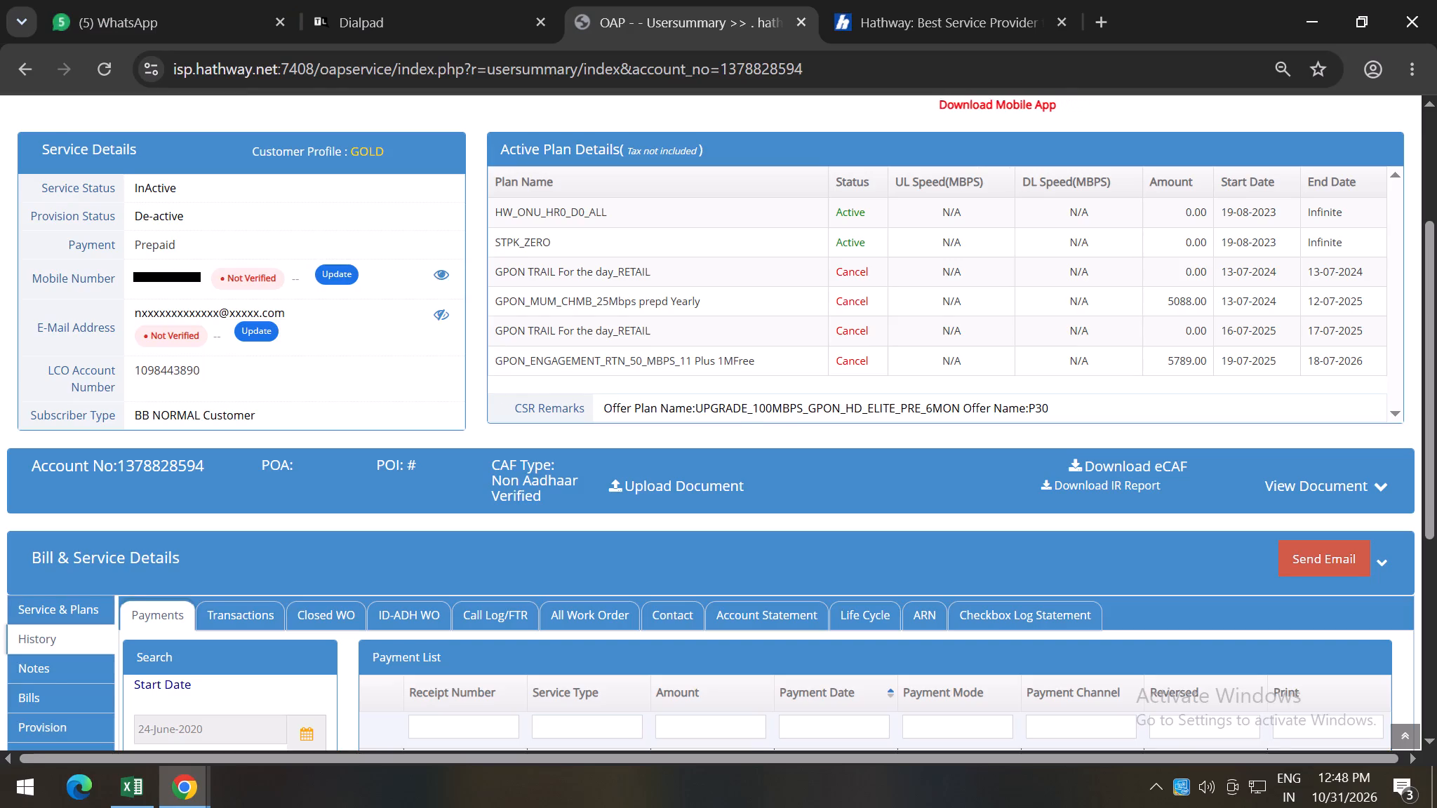
click(442, 316)
click(442, 316)
click(445, 271)
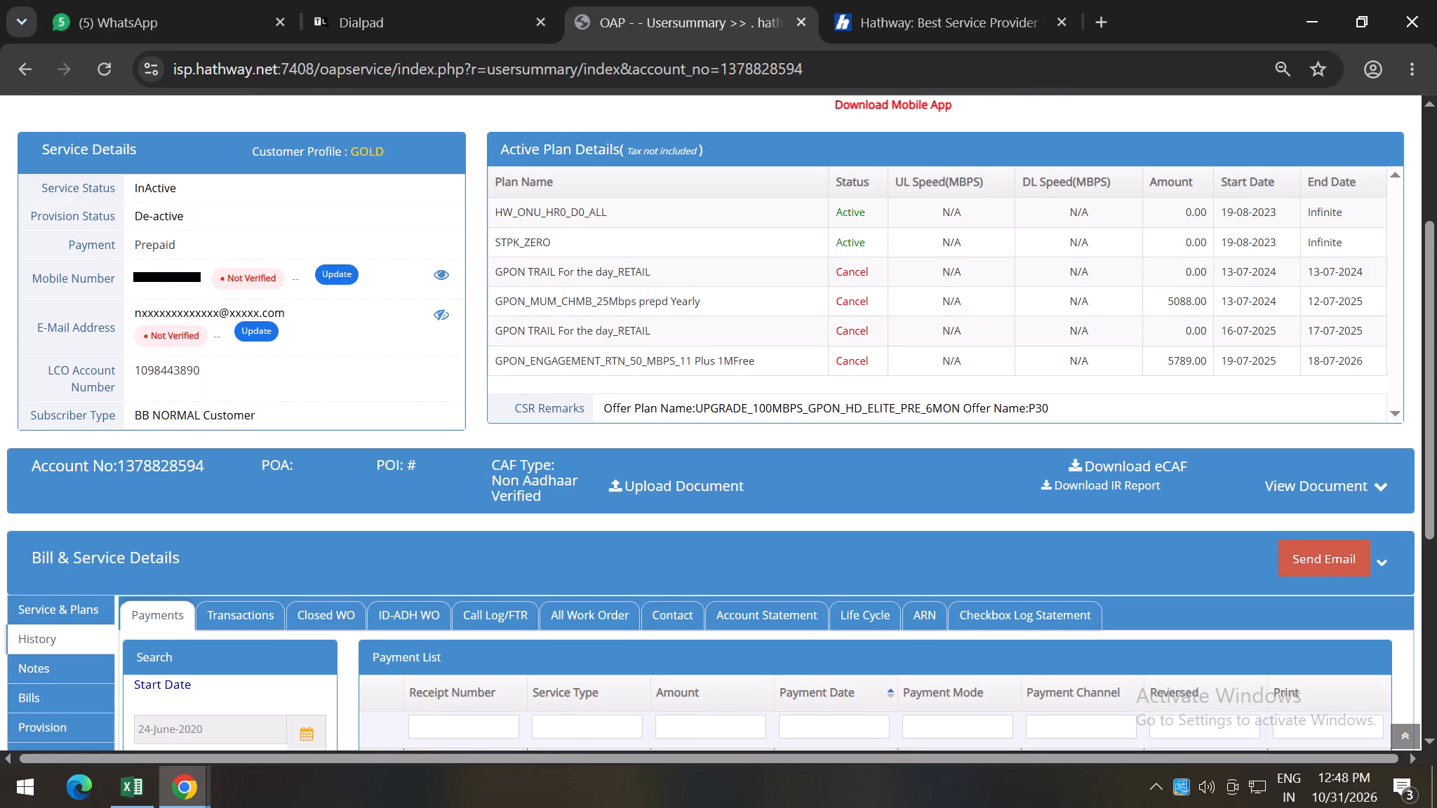
click(402, 0)
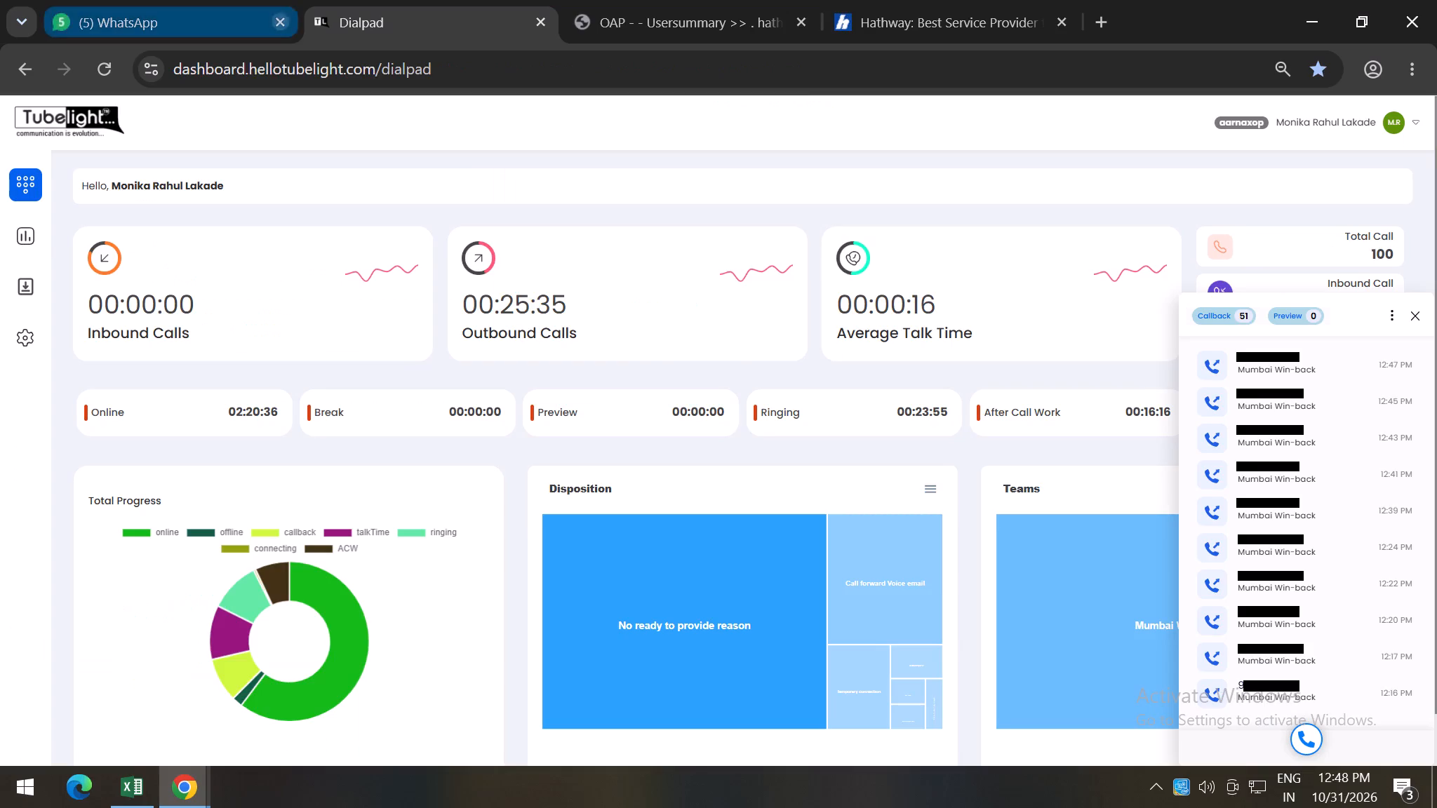
click(594, 1)
double_click(435, 284)
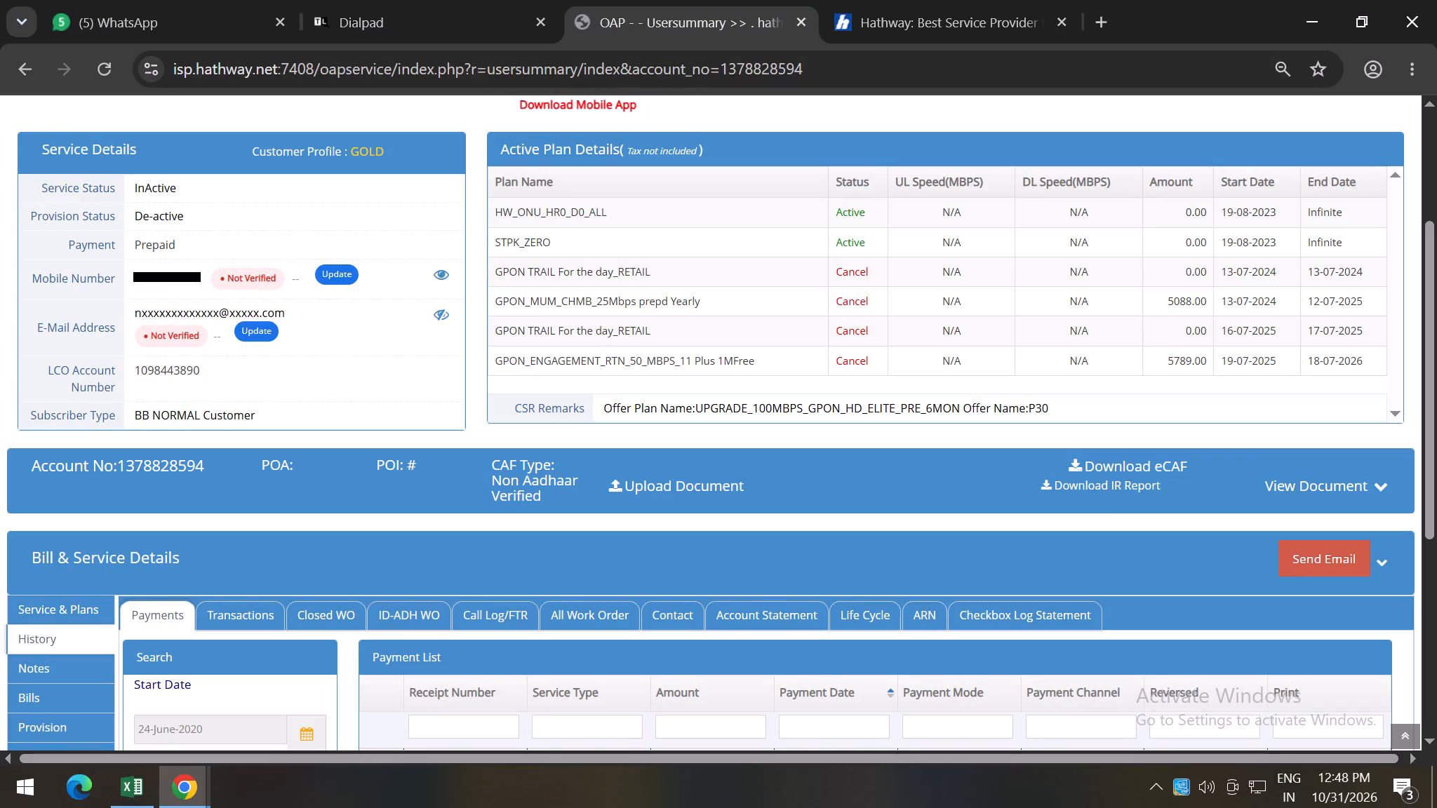
double_click(439, 320)
triple_click(439, 320)
click(439, 320)
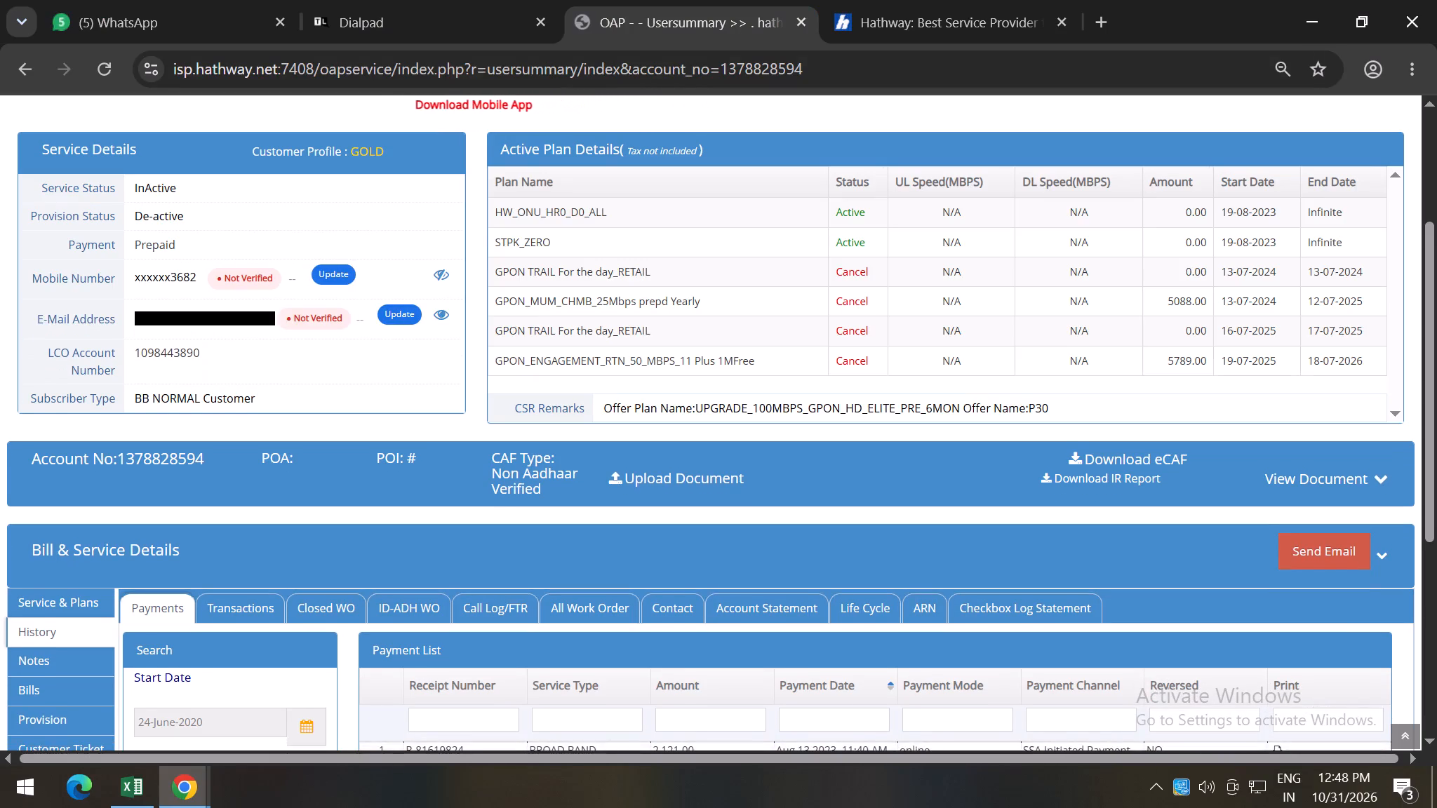
double_click(472, 0)
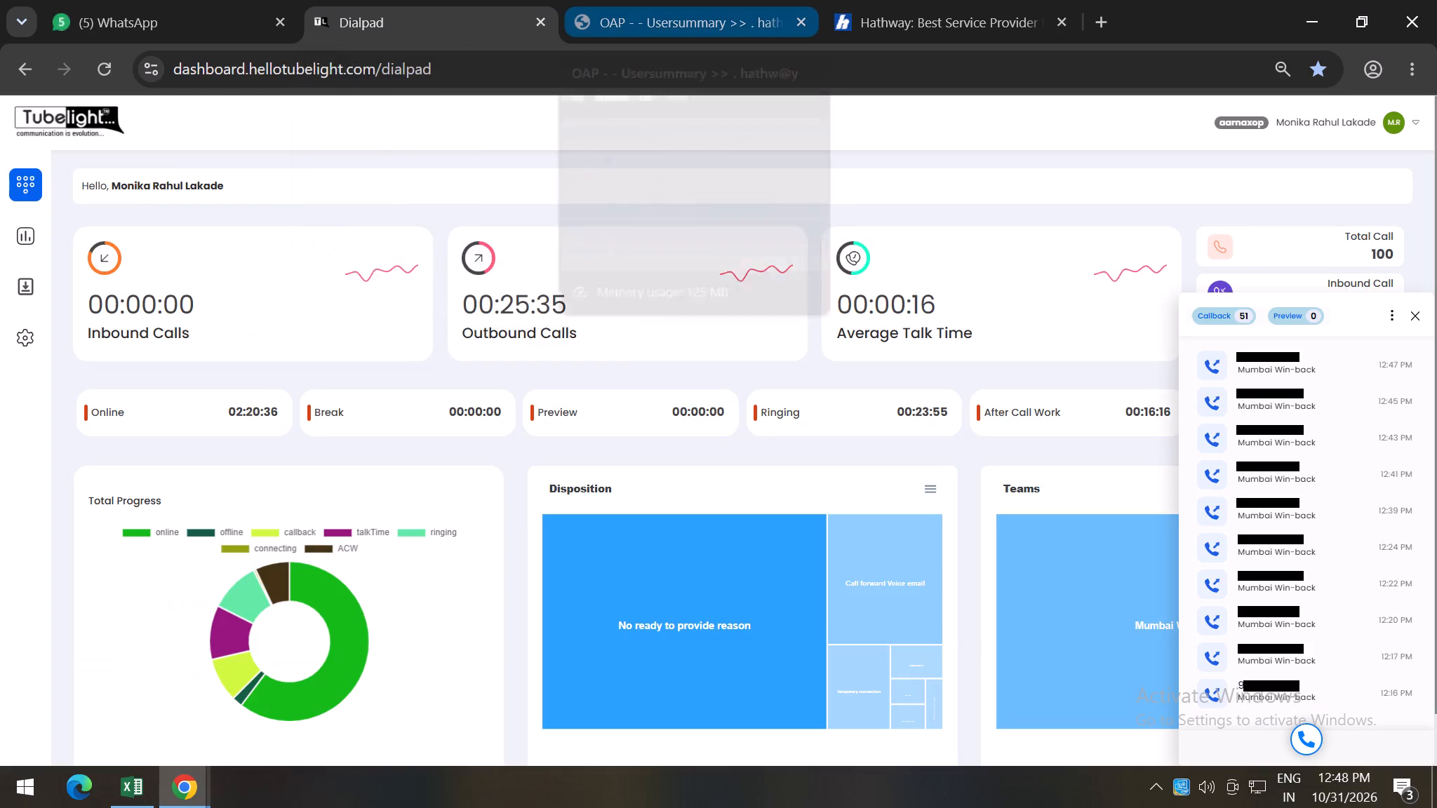
click(678, 8)
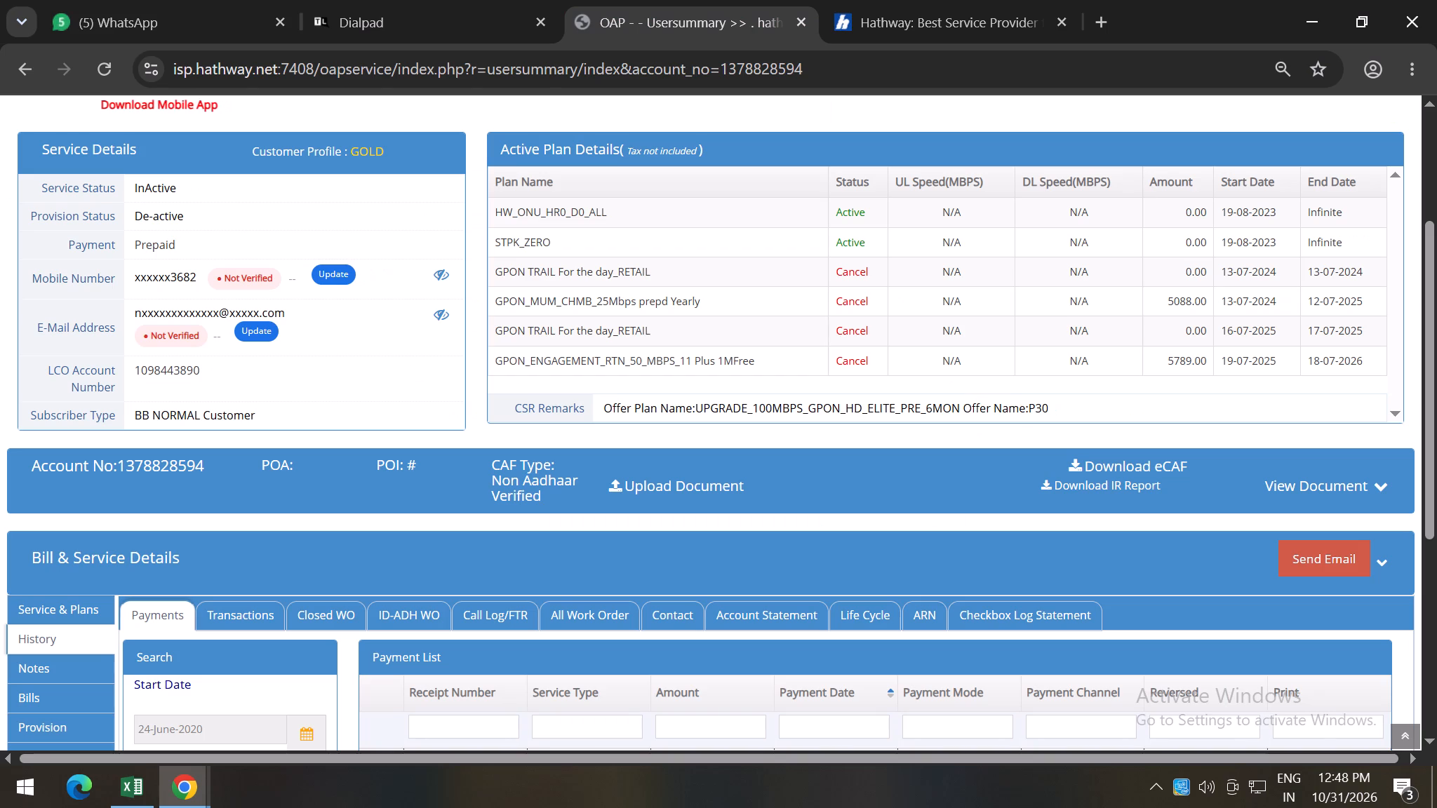
Examine the customer's payment list in the billing history, and recheck the mobile number in Service Details.
scroll(205, 471, down, 5)
double_click(196, 485)
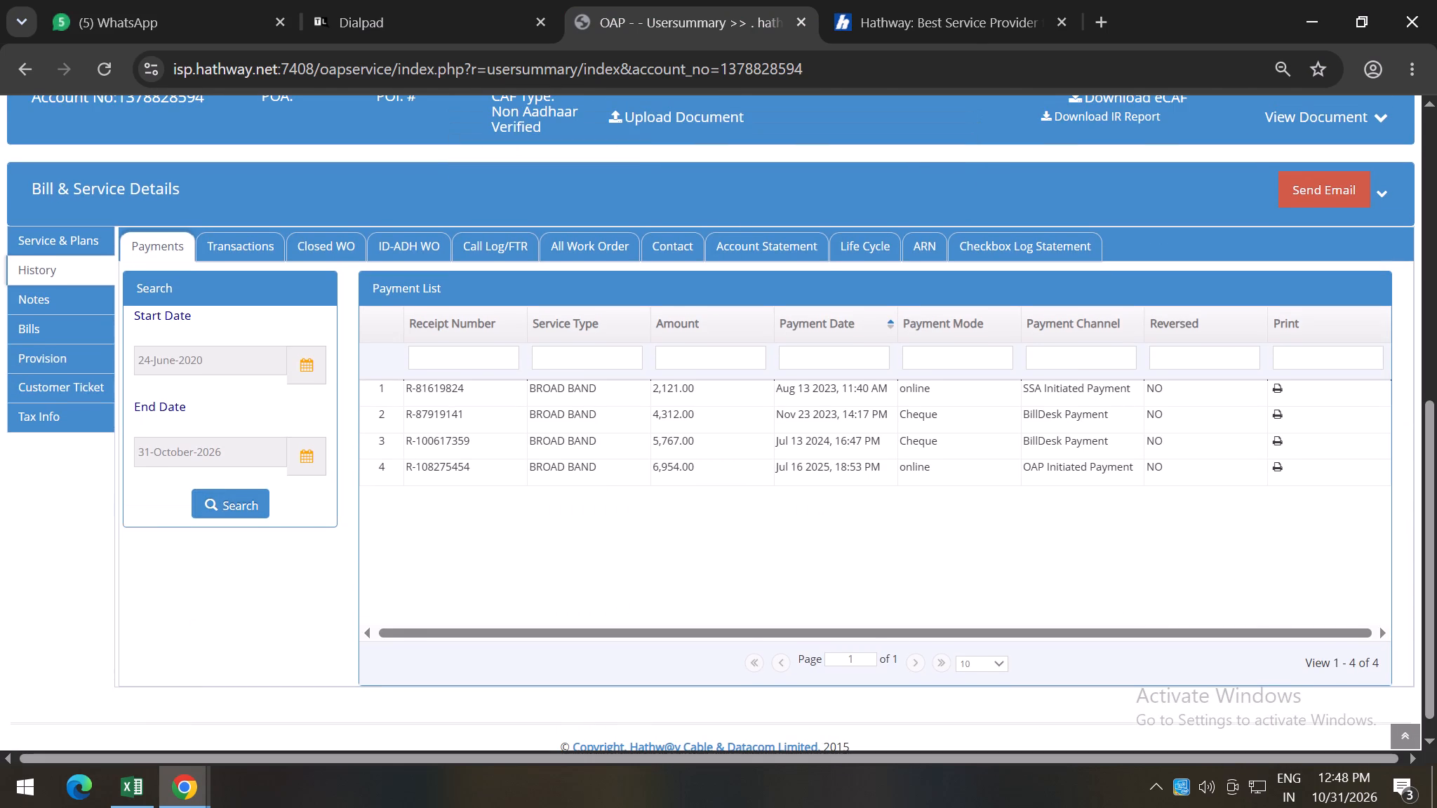
triple_click(204, 508)
scroll(443, 508, up, 4)
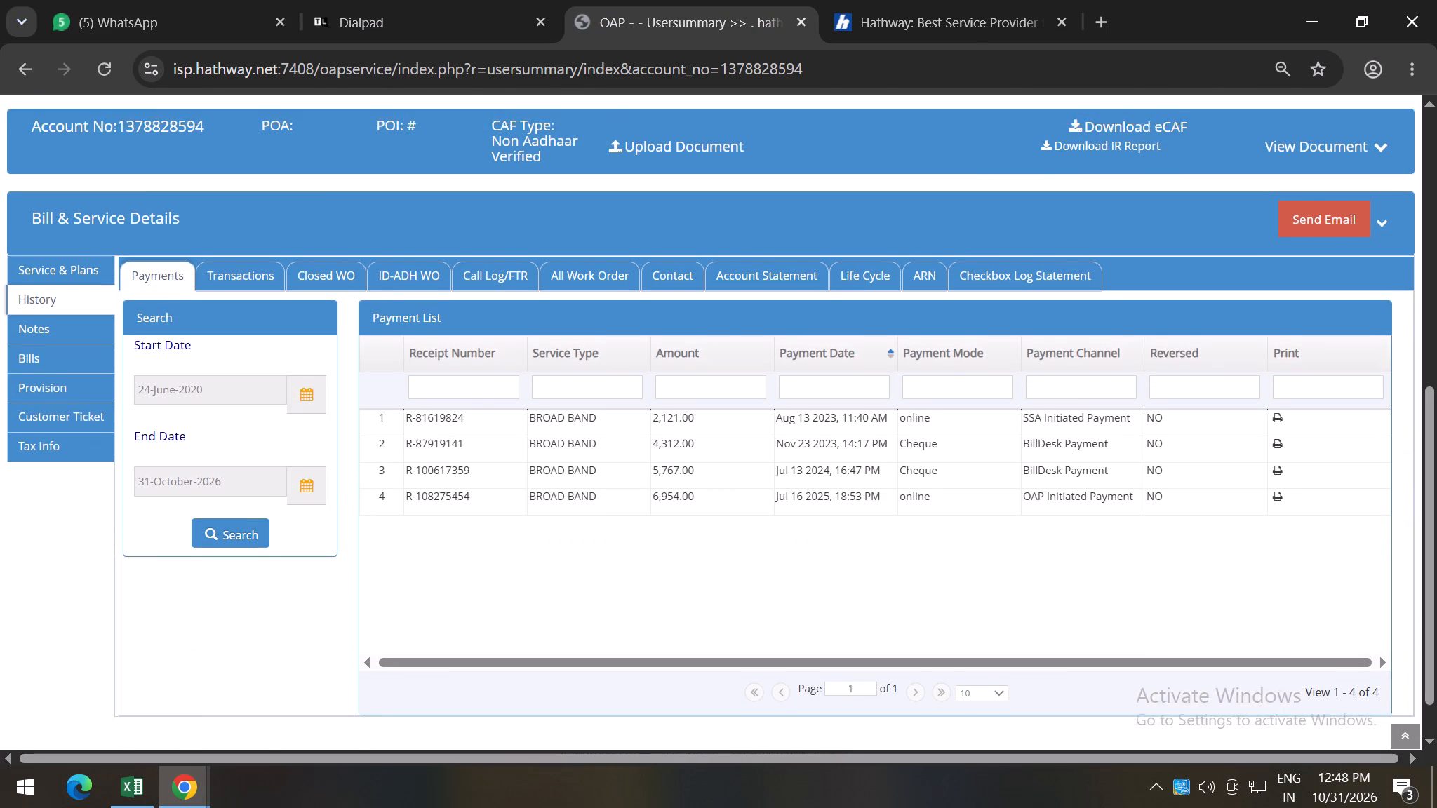
double_click(449, 348)
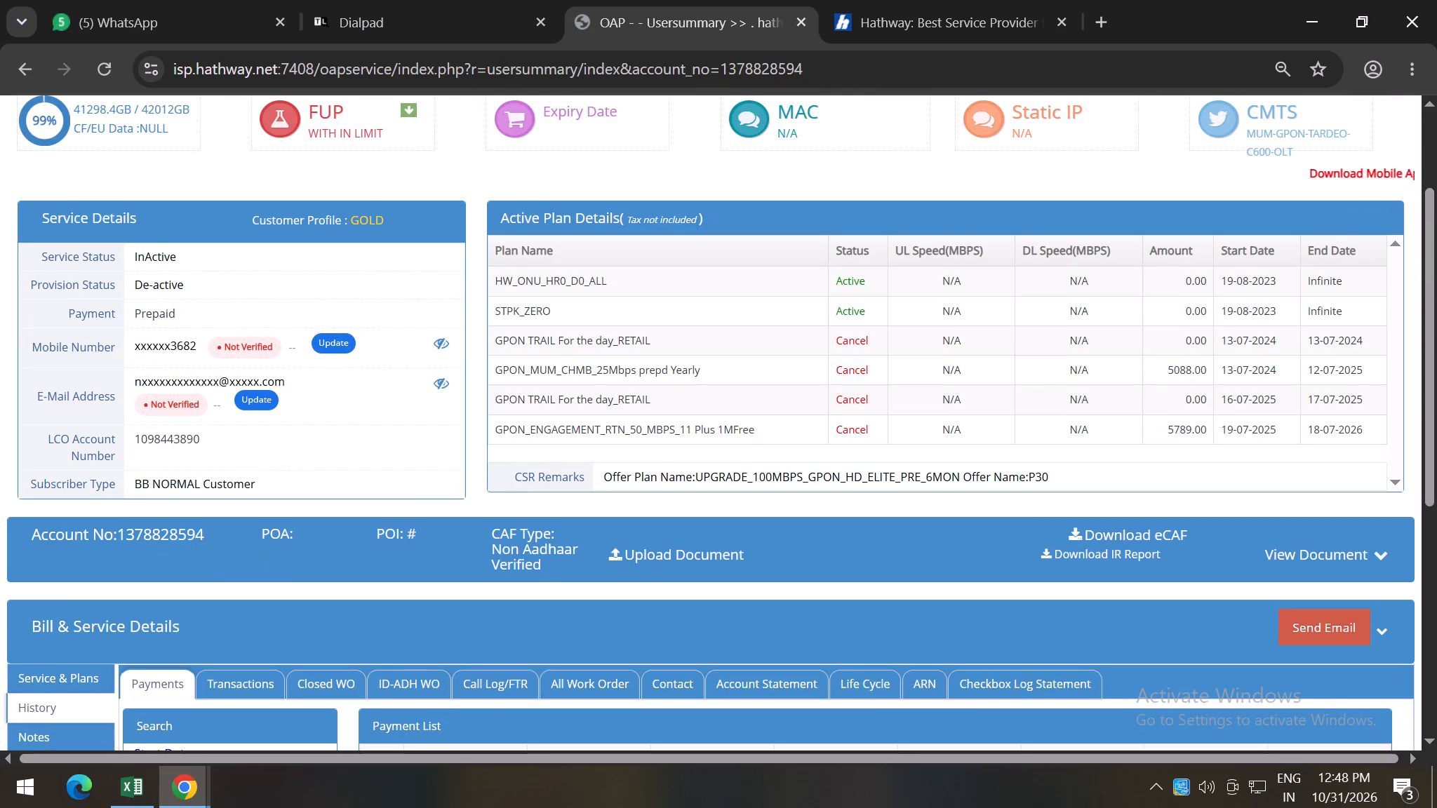
click(449, 348)
click(449, 348)
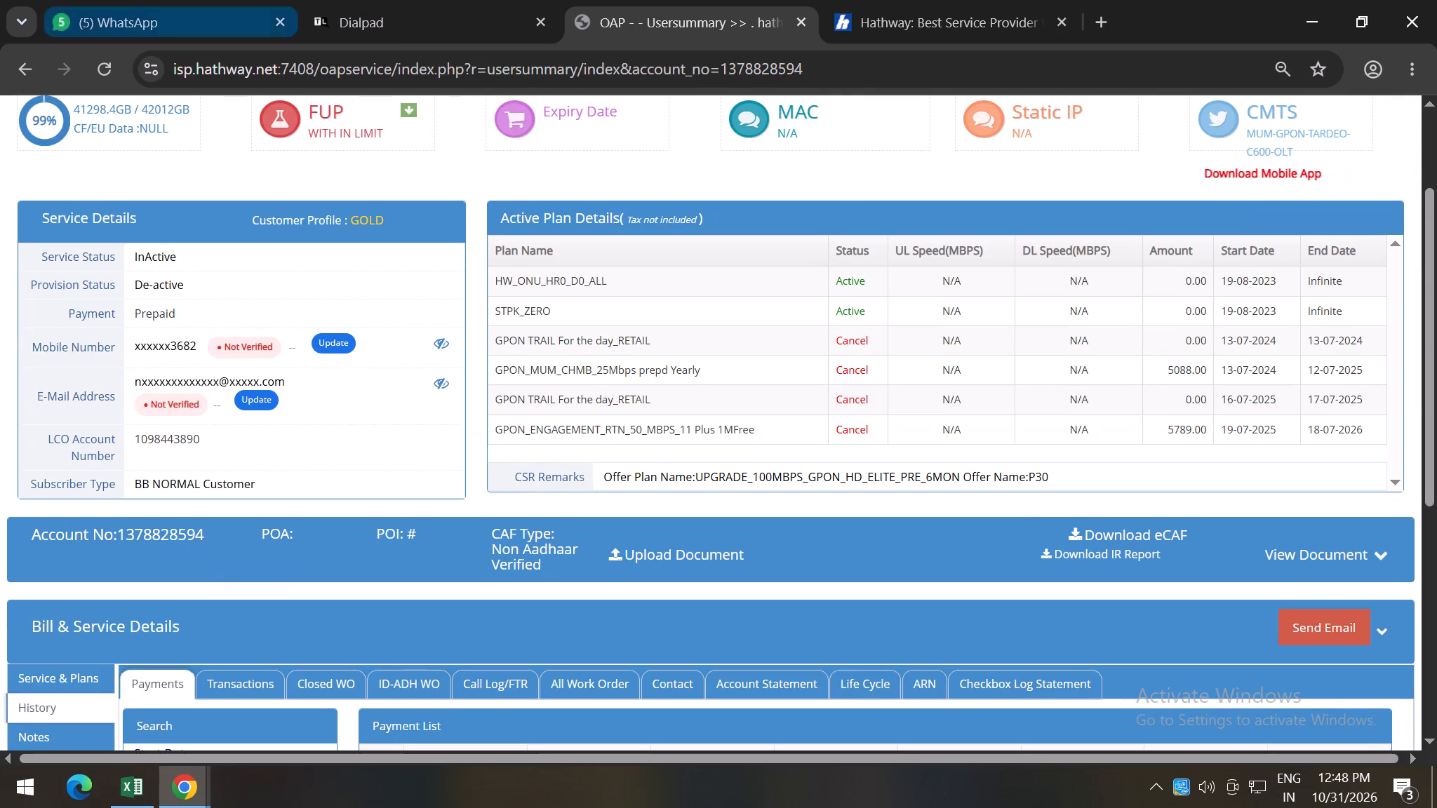
Switch to the Tubelight Dialpad.
click(435, 0)
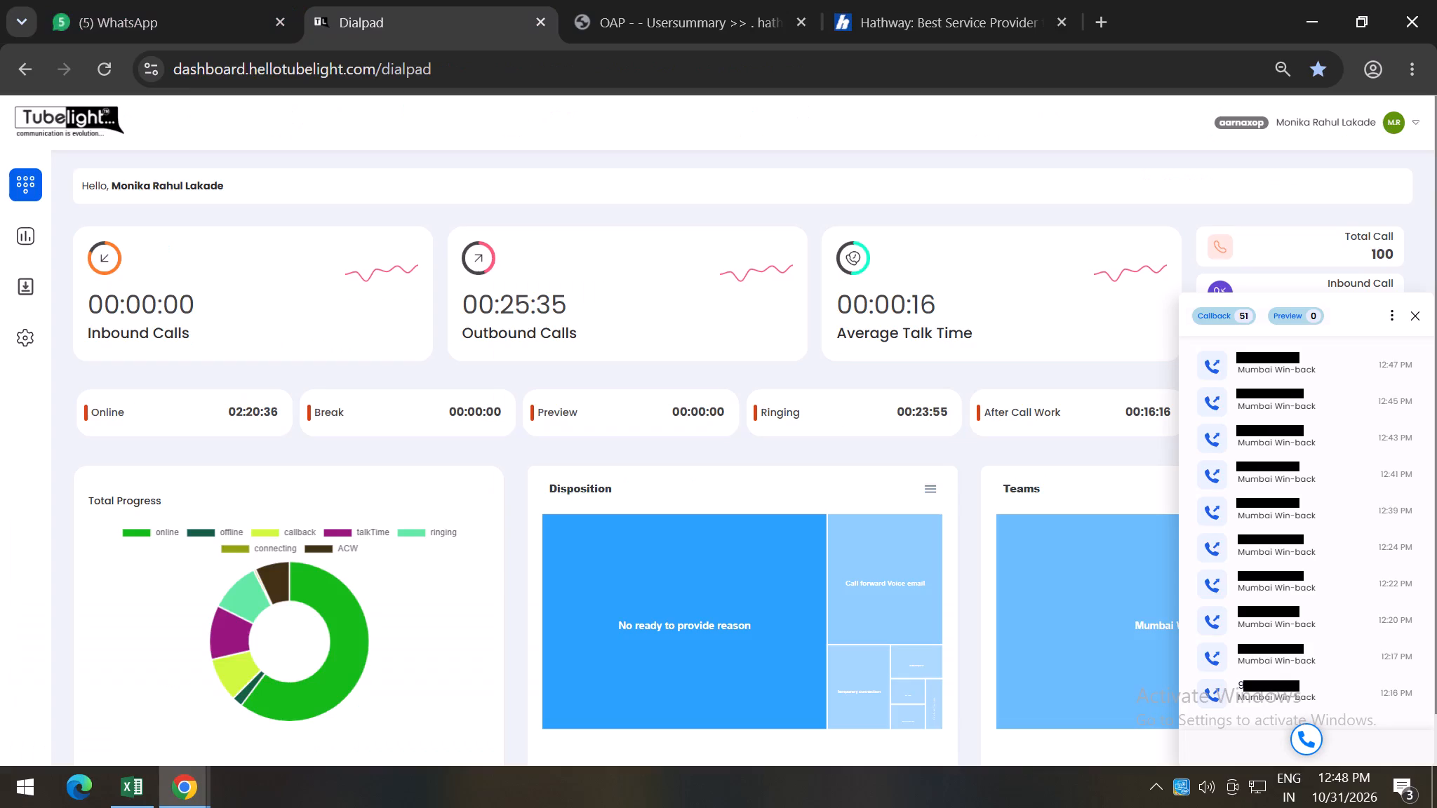
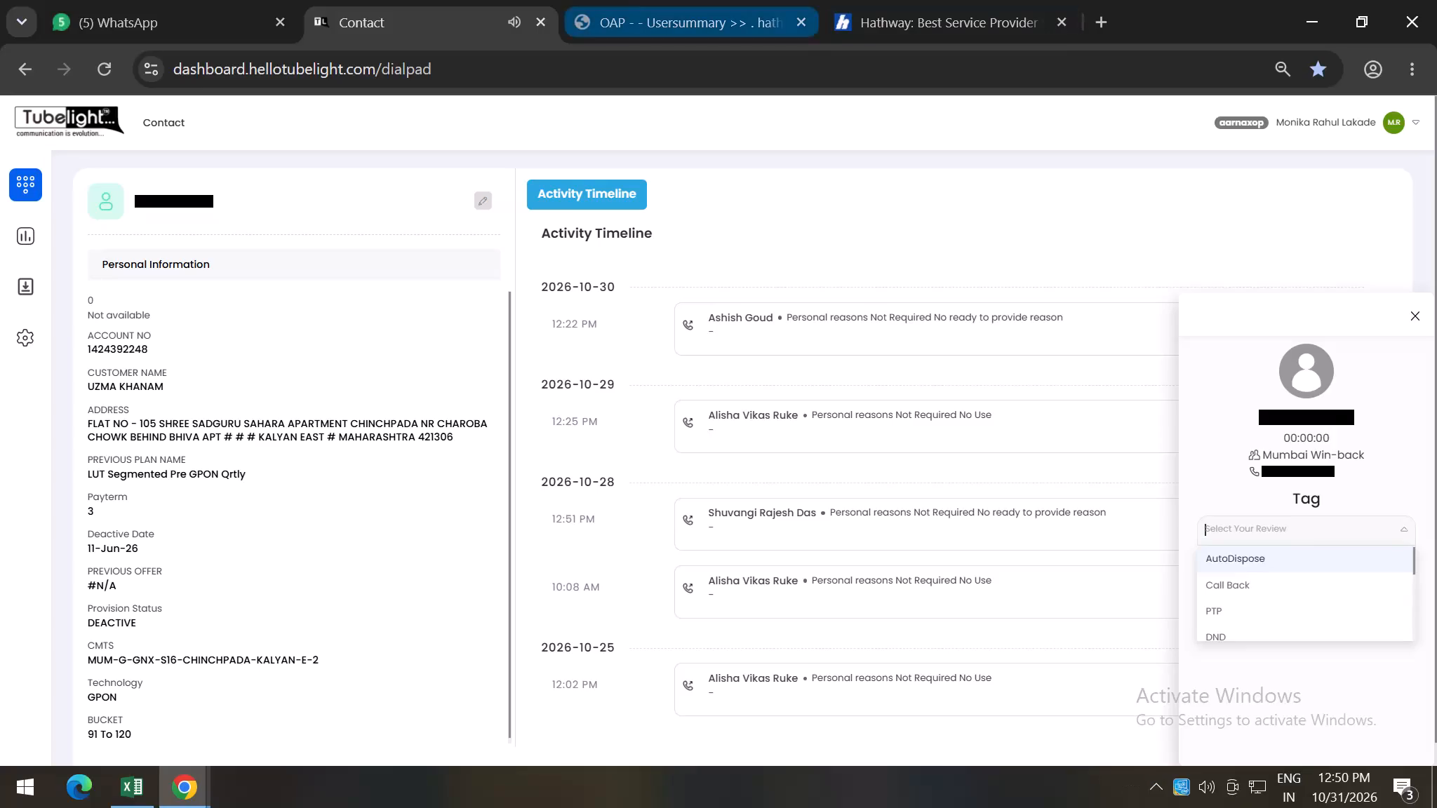
Tag the ended Mumbai Win-back call as Personal reasons, Not Required, No ready to provide reason.
drag(1138, 577, 1192, 659)
click(1342, 509)
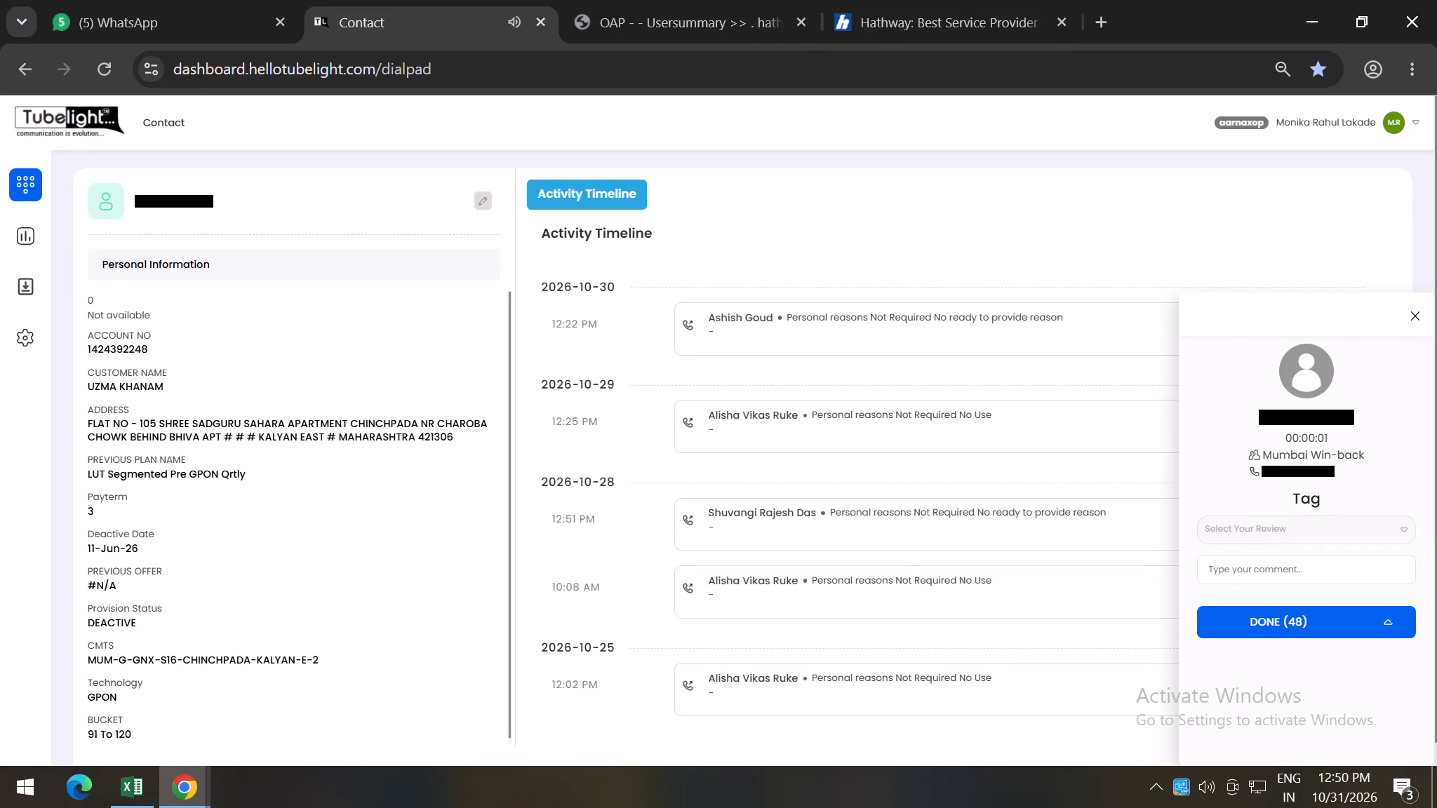
click(1276, 535)
scroll(1256, 616, down, 1)
click(1262, 600)
click(1311, 540)
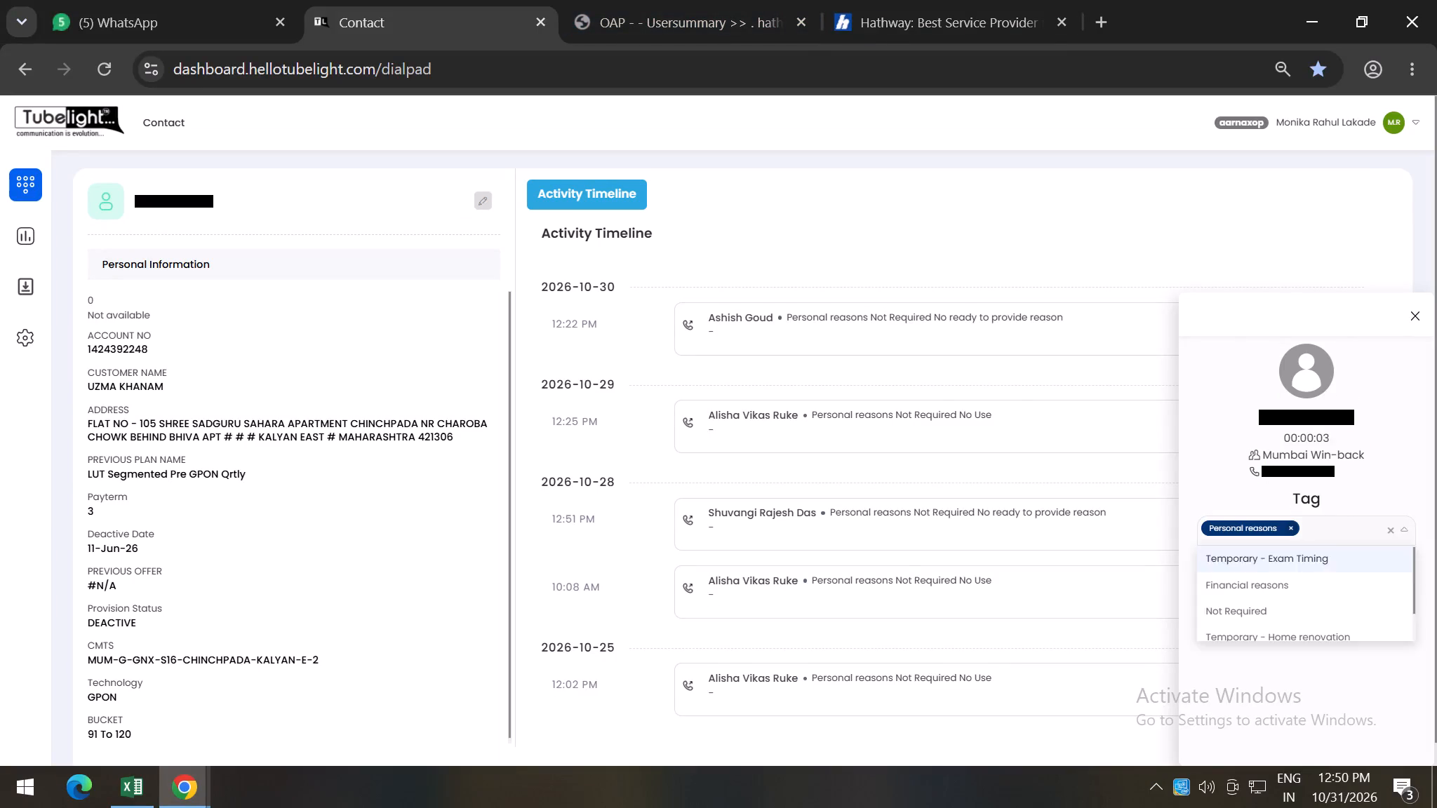
click(1270, 607)
click(1303, 558)
click(1304, 609)
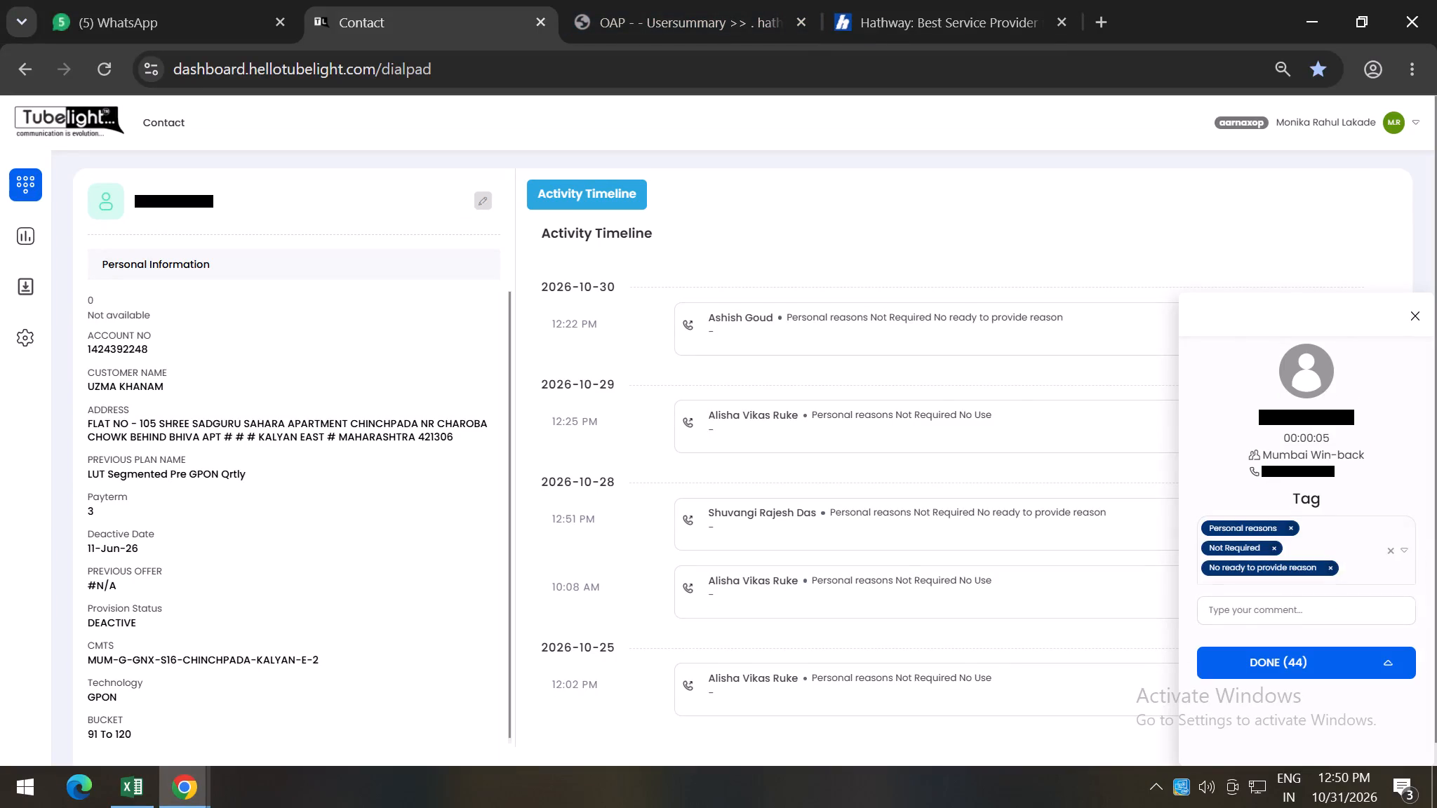
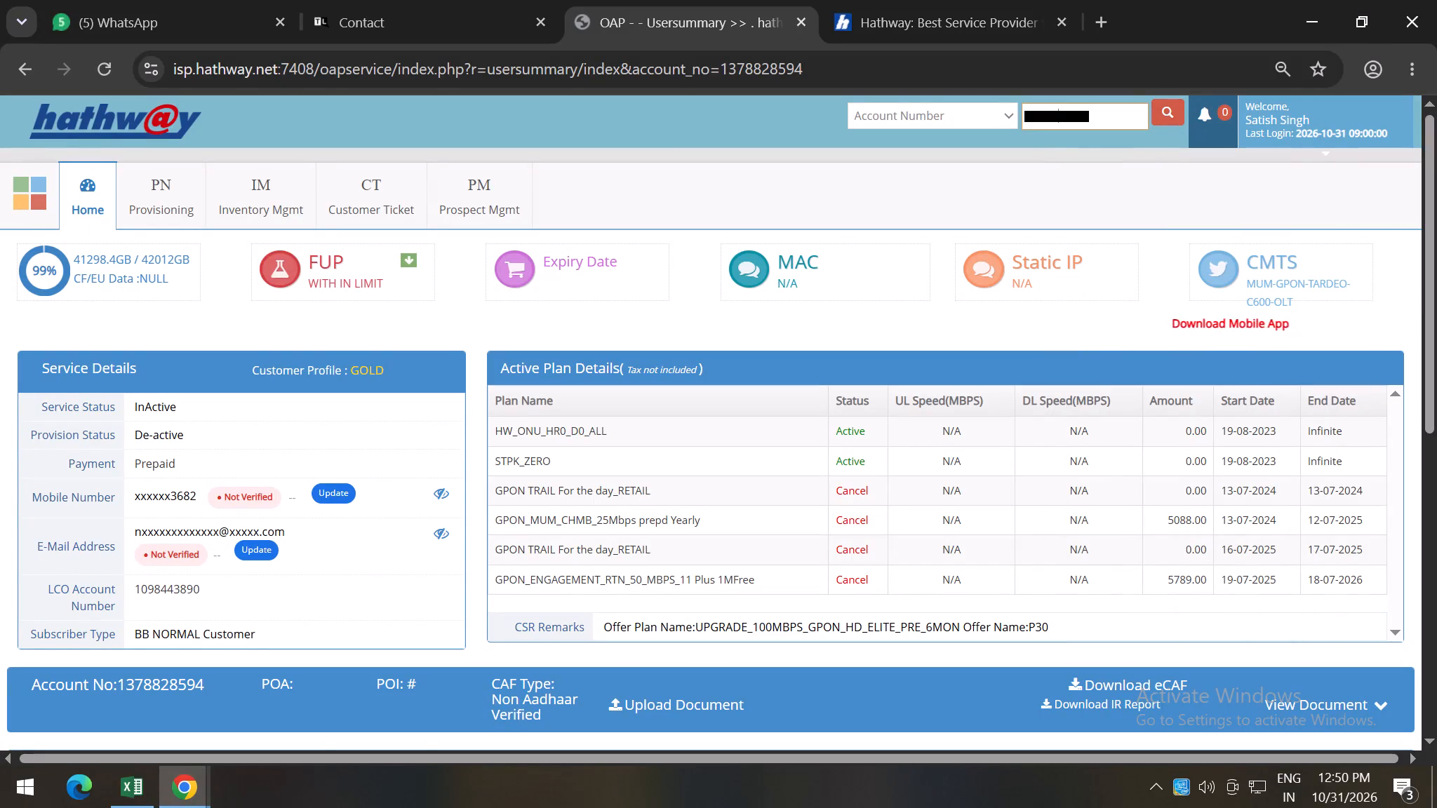
Look up the next customer in OAP by Registered Mobile Number, correcting the number entered in the search field.
key(BackSpace)
click(1004, 110)
click(970, 278)
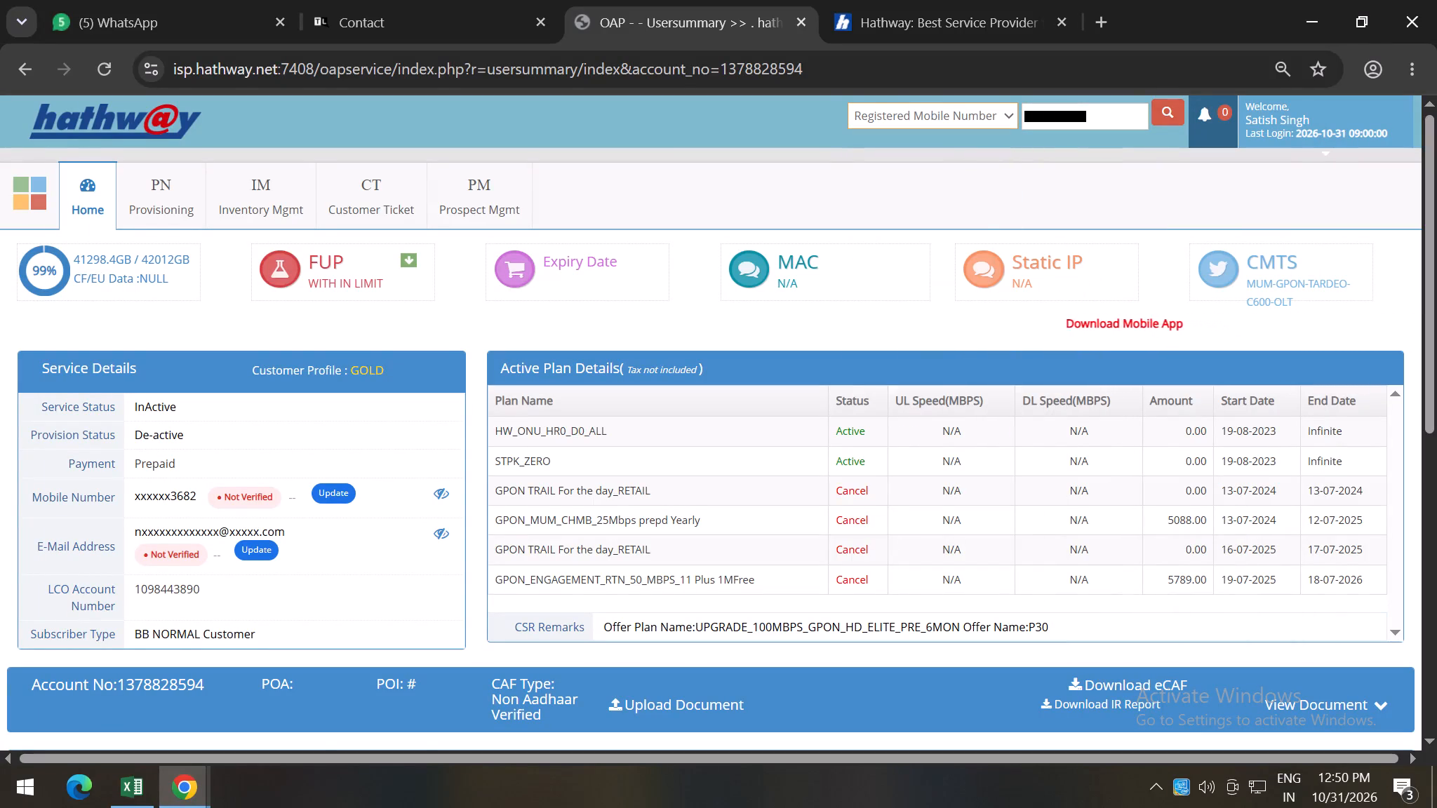
click(1165, 123)
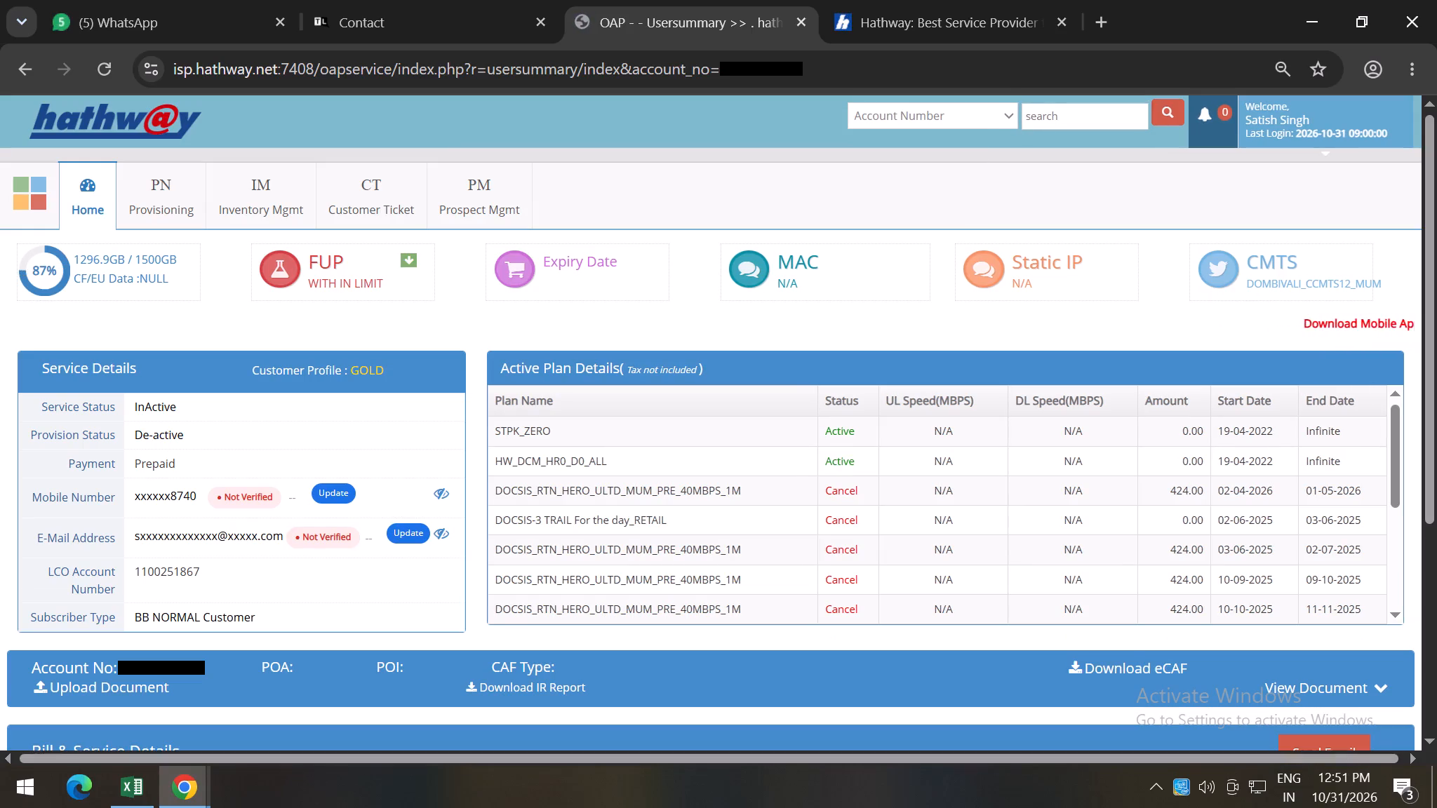
Unmask the customer's mobile number and e-mail address in Service Details, and select the full mobile number.
click(445, 497)
click(450, 542)
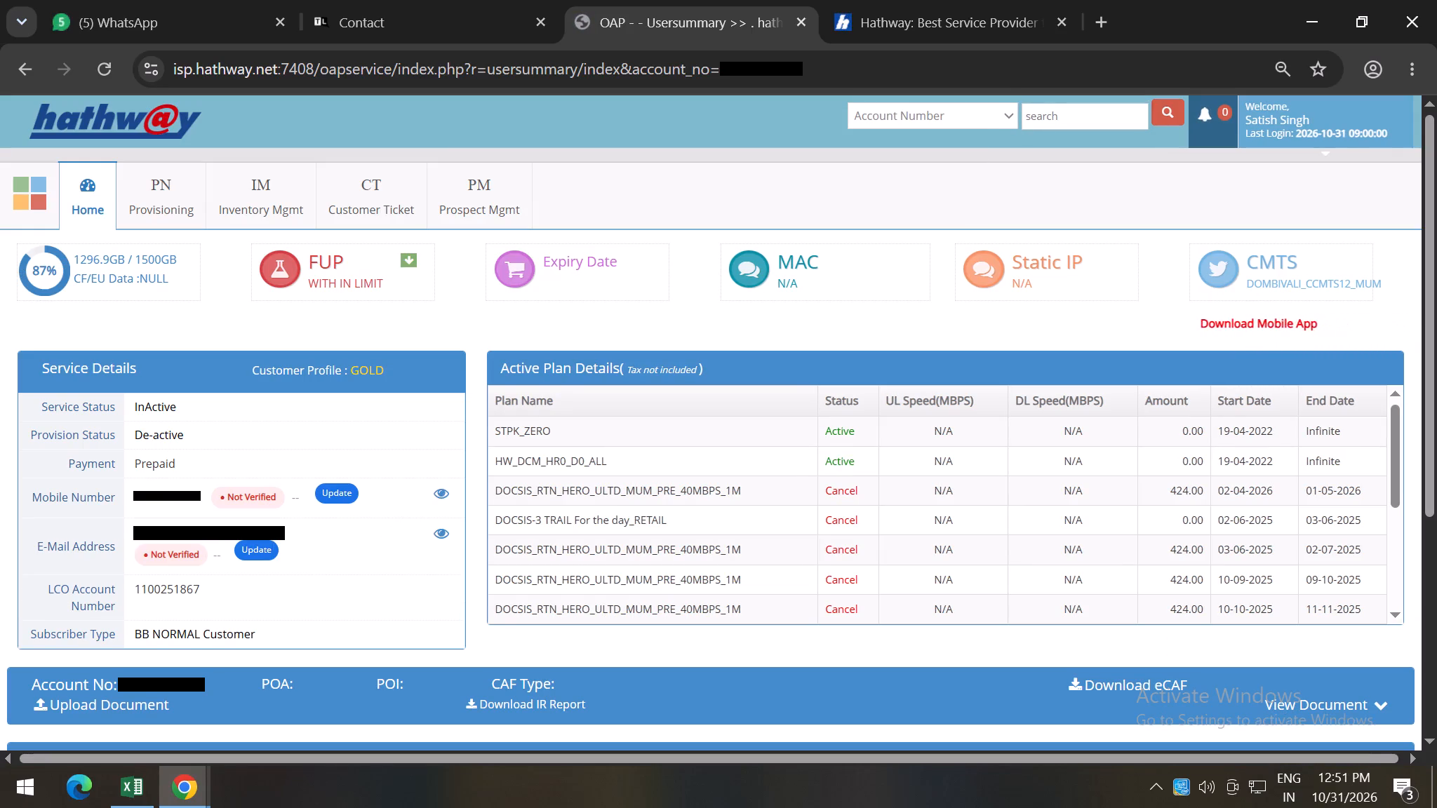
double_click(173, 501)
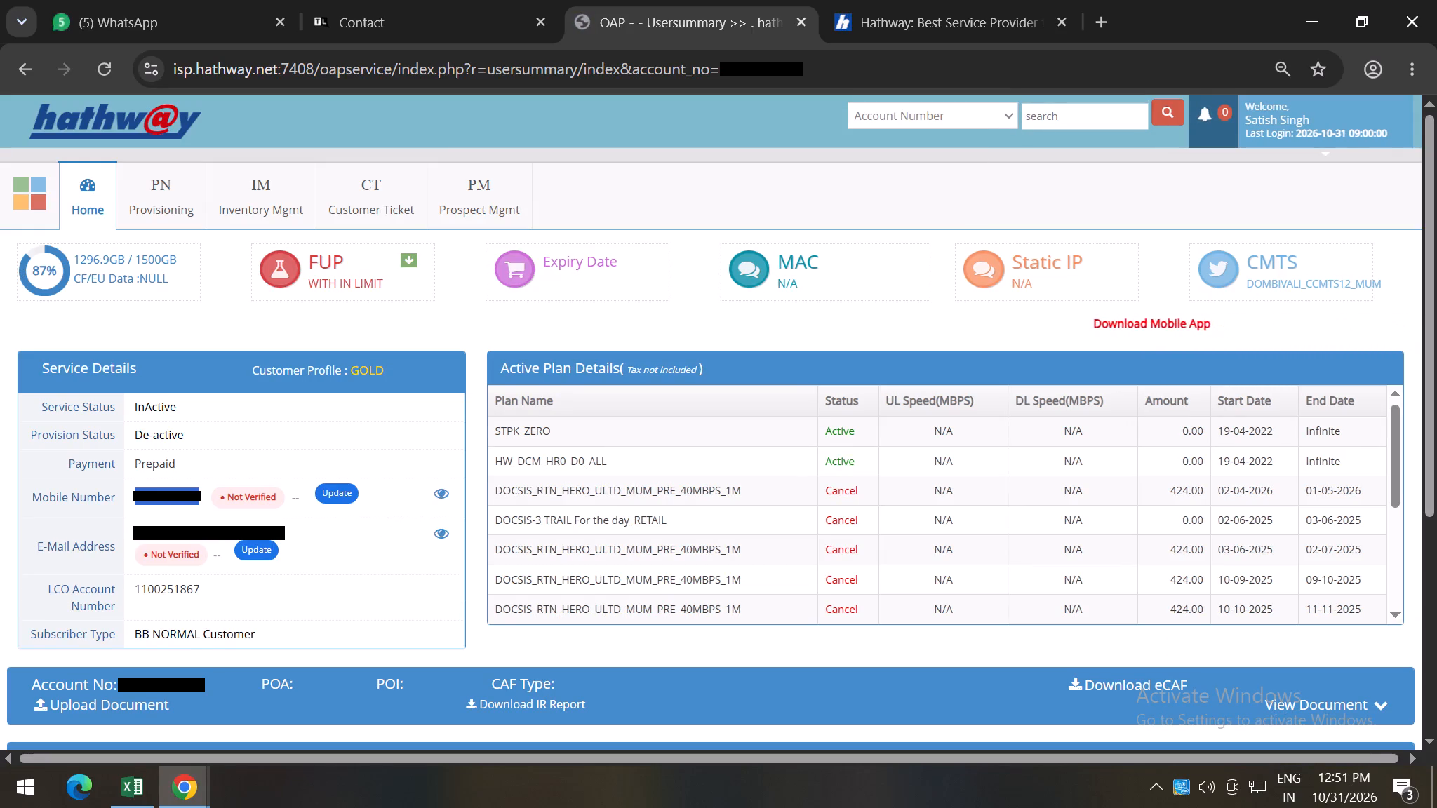
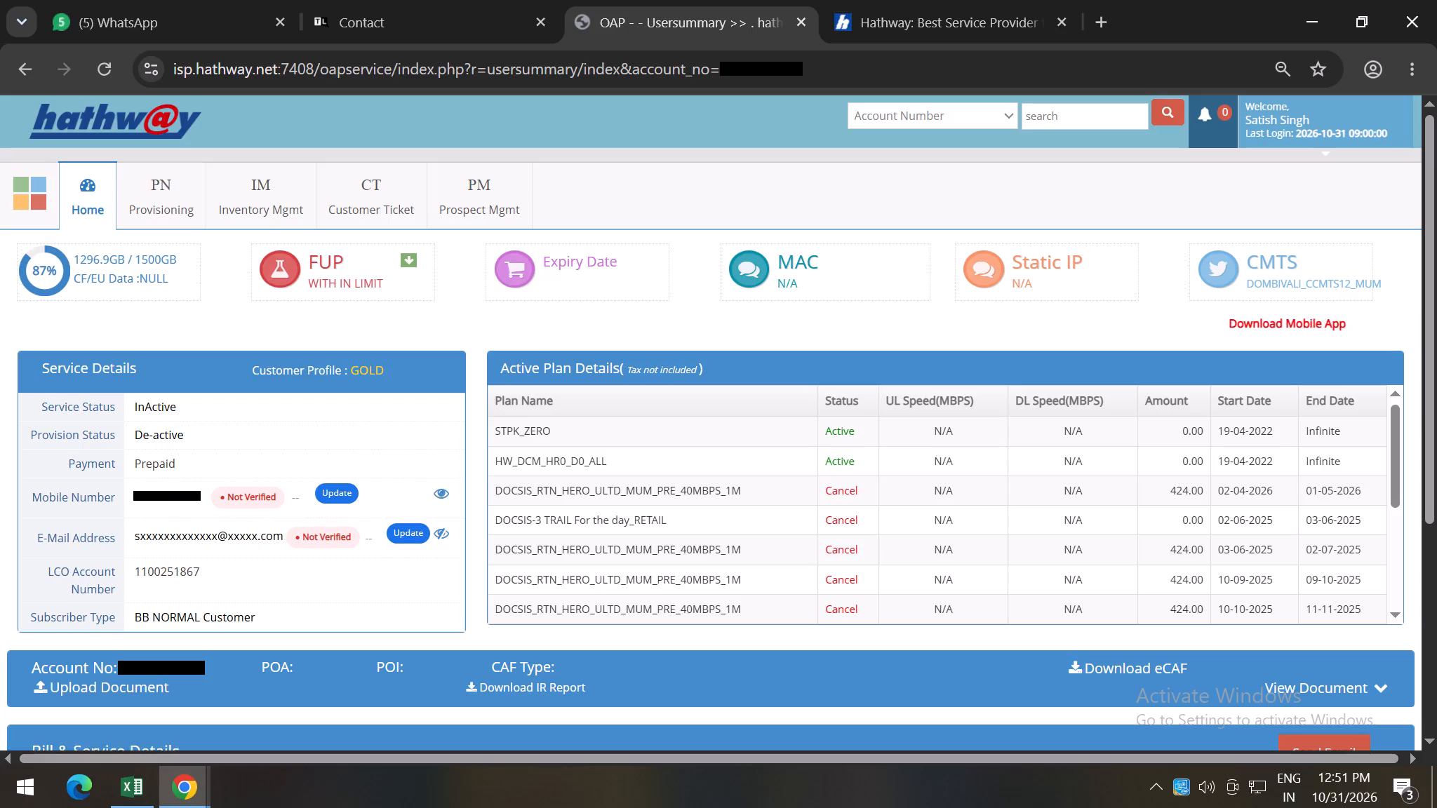
Unmask the customer's e-mail address in Service Details.
click(444, 539)
Search the customer's payment history with the start date set to 23-June-2020.
scroll(283, 594, down, 4)
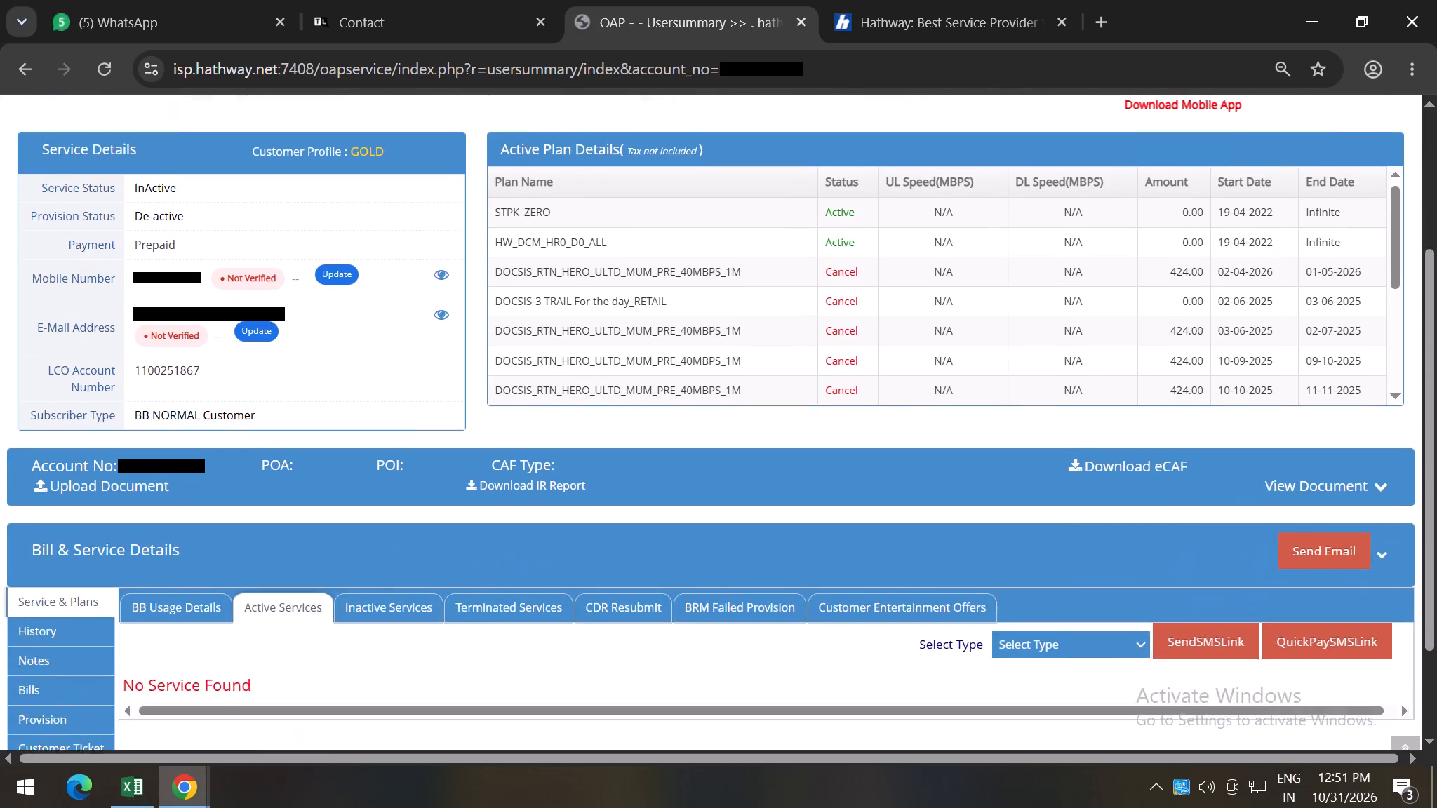
scroll(283, 606, down, 2)
double_click(103, 499)
scroll(200, 621, down, 5)
click(302, 497)
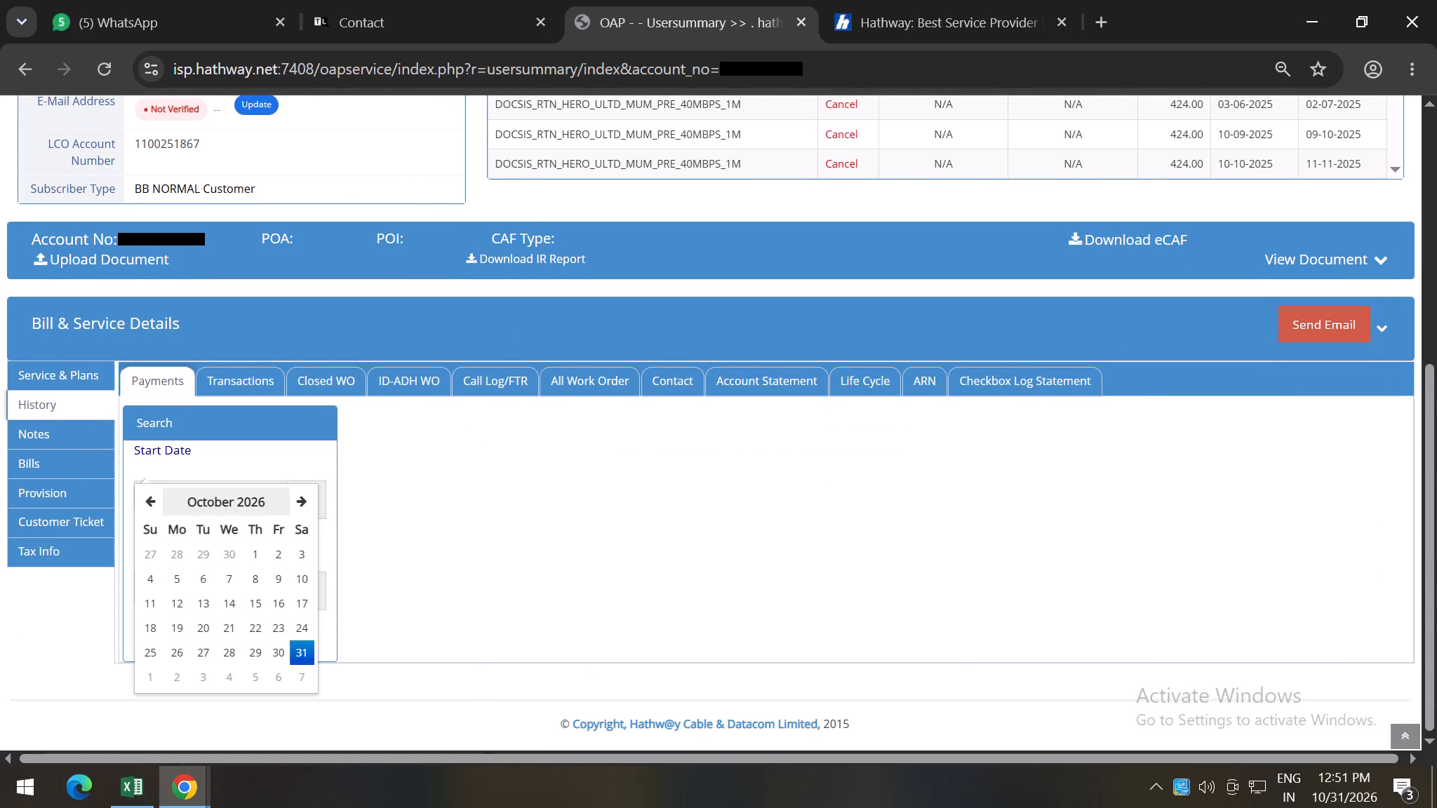
double_click(213, 497)
click(201, 548)
click(205, 592)
click(213, 619)
click(226, 647)
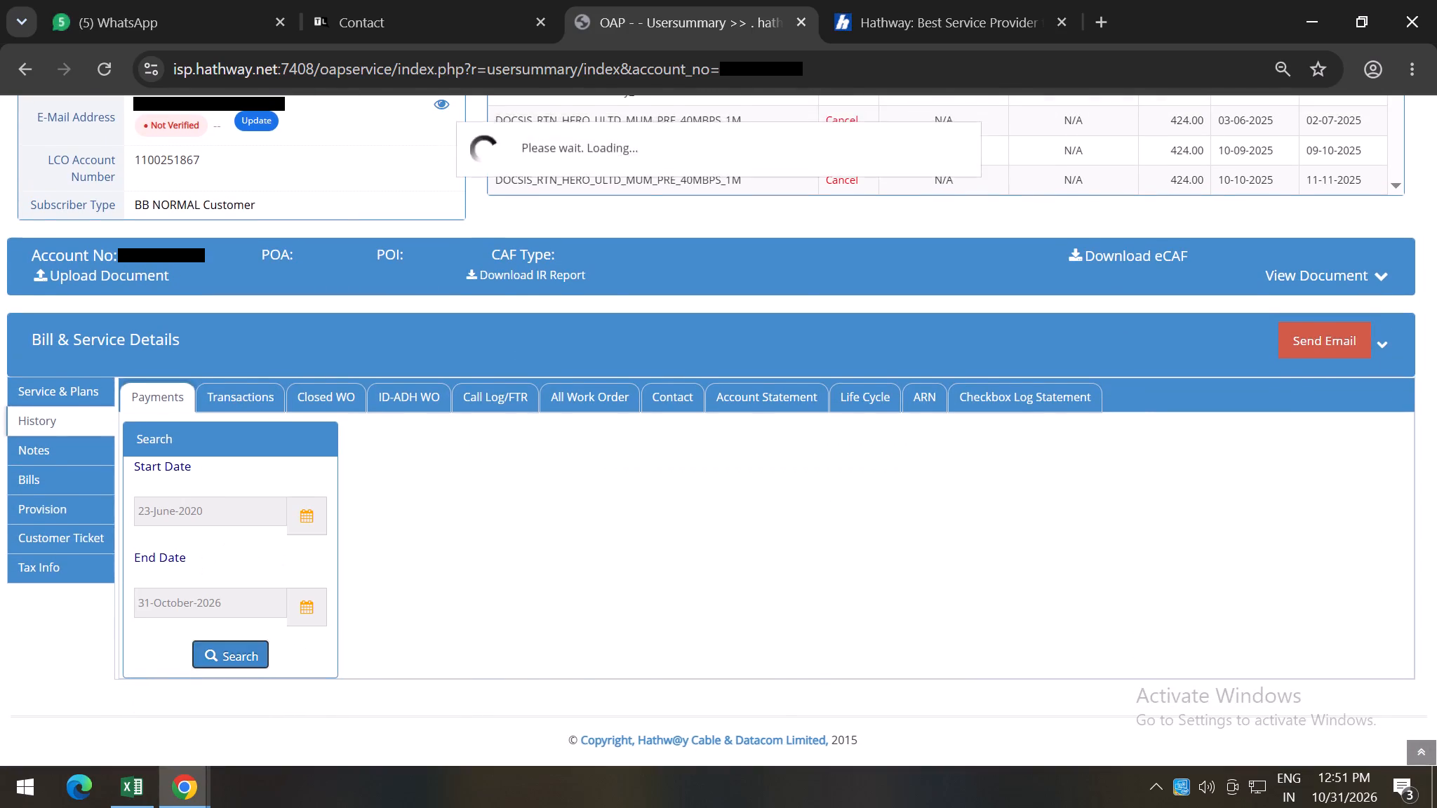
Go to the last page of the Payment List to check the most recent payments, and return to the service and plan details.
scroll(243, 659, down, 6)
scroll(758, 603, down, 7)
triple_click(934, 638)
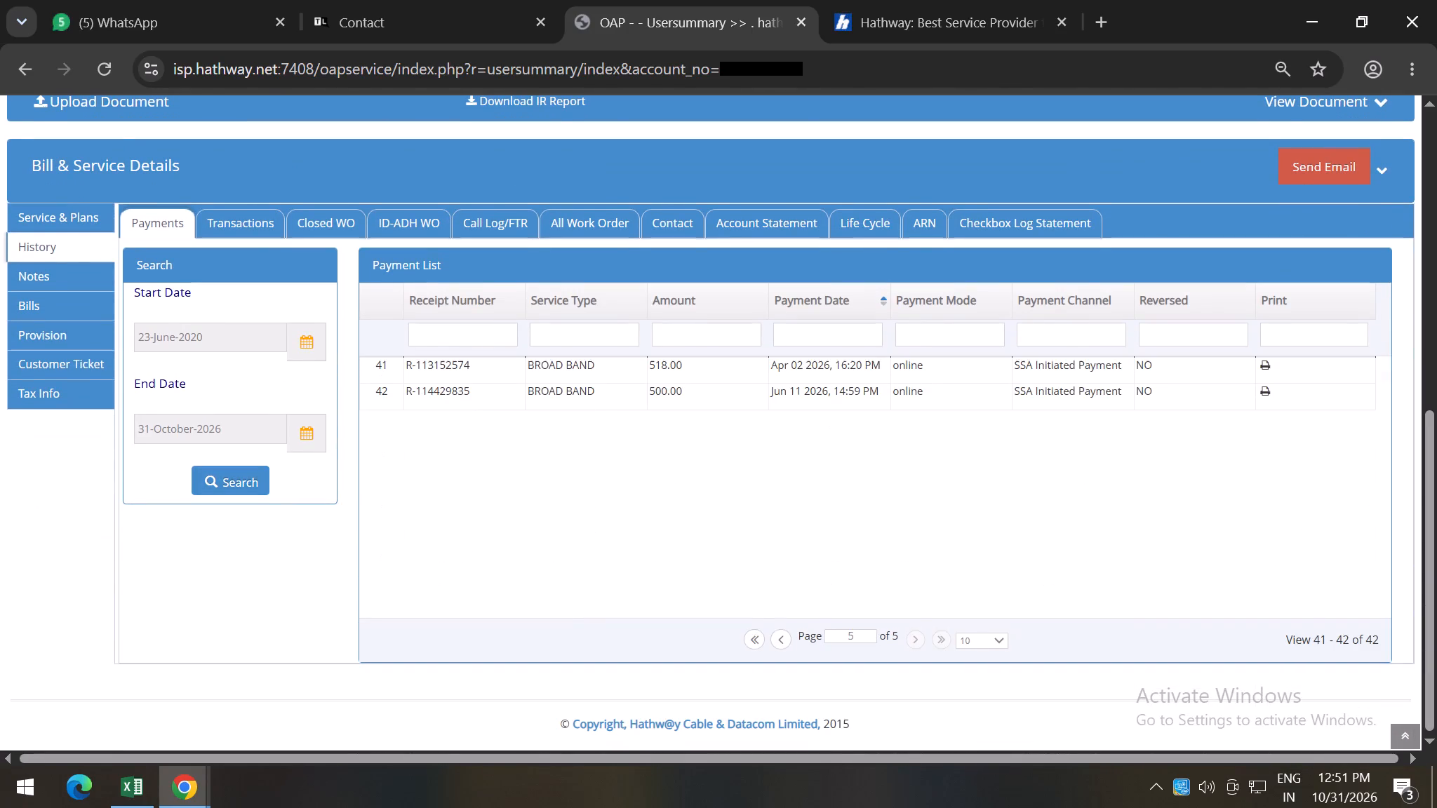
double_click(934, 638)
scroll(537, 526, up, 1)
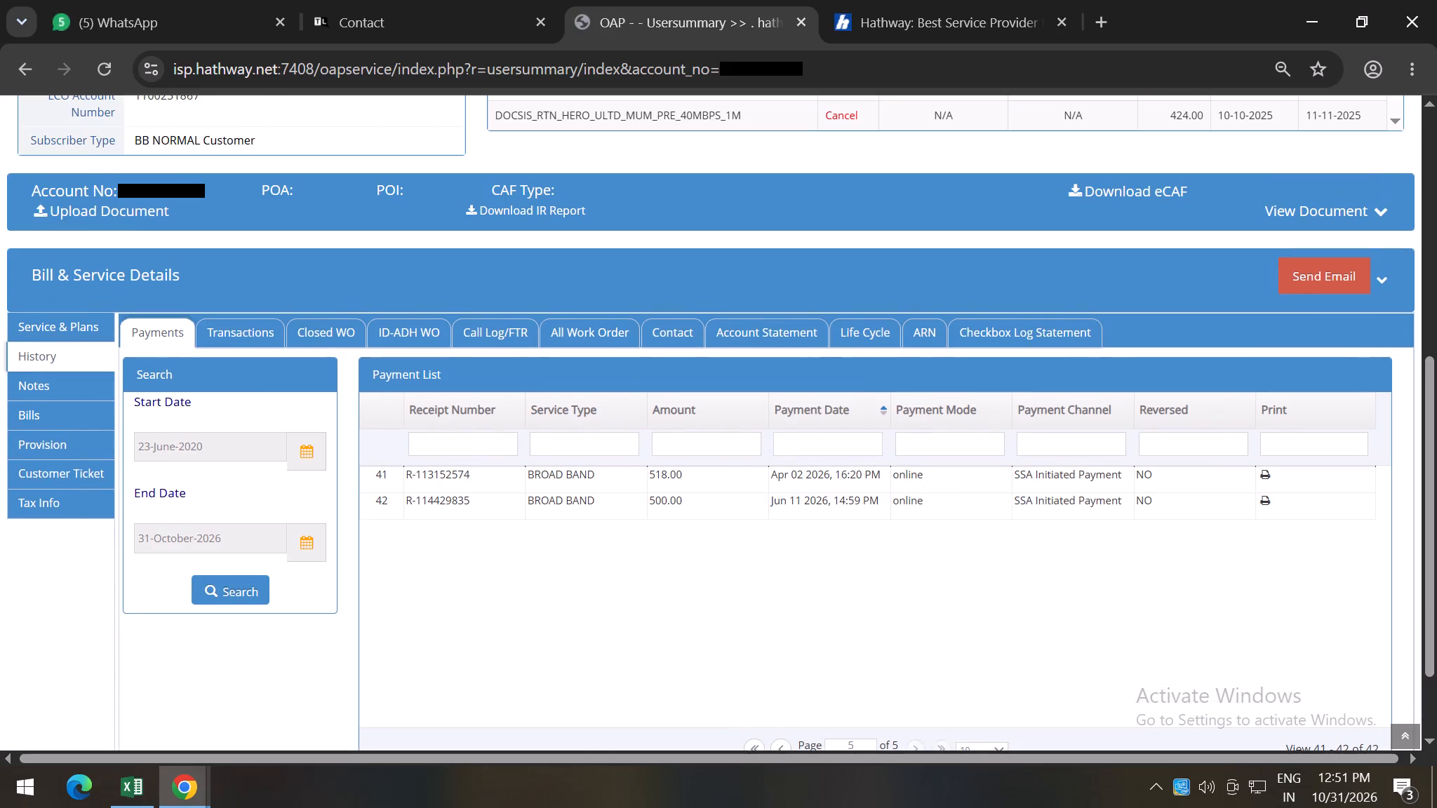
scroll(356, 454, up, 4)
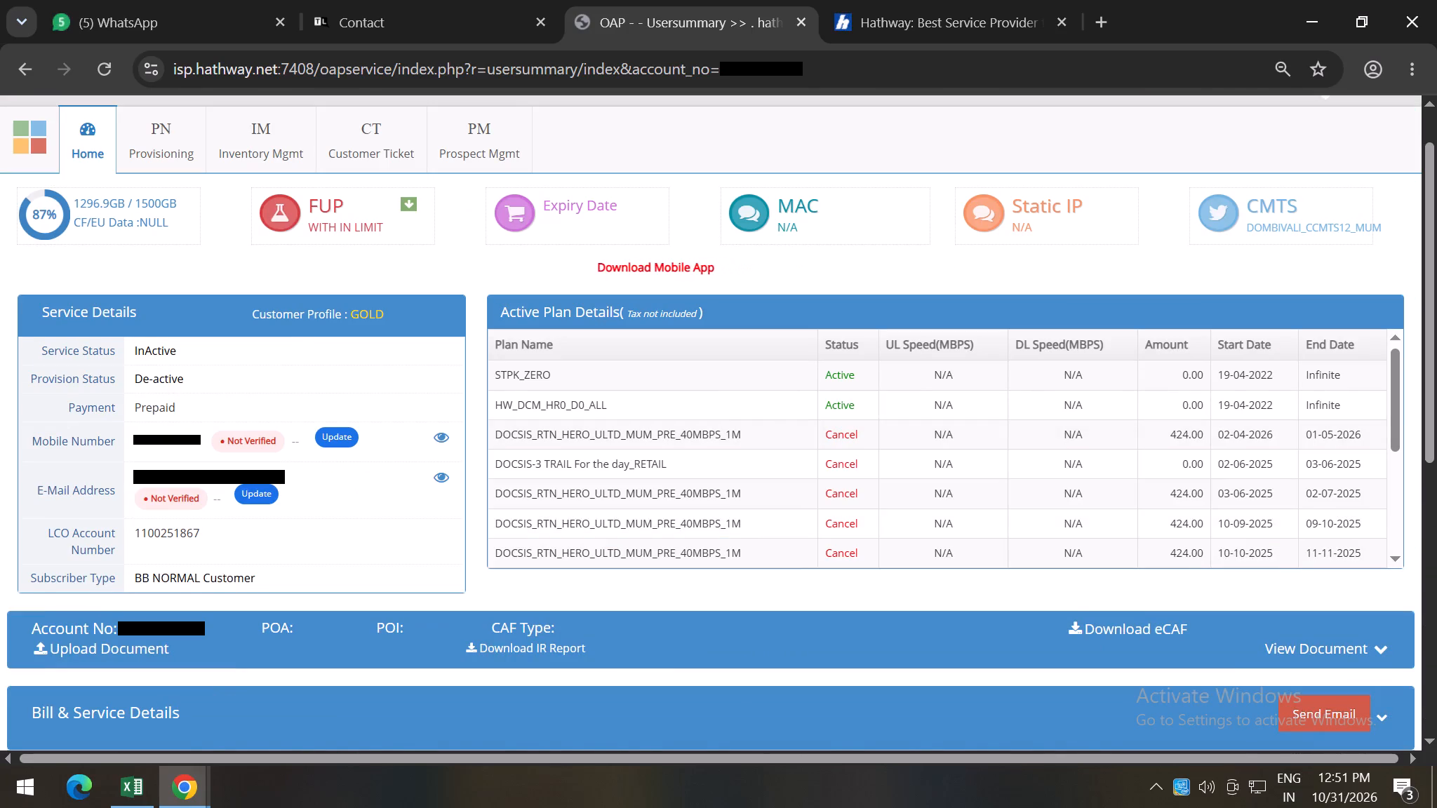
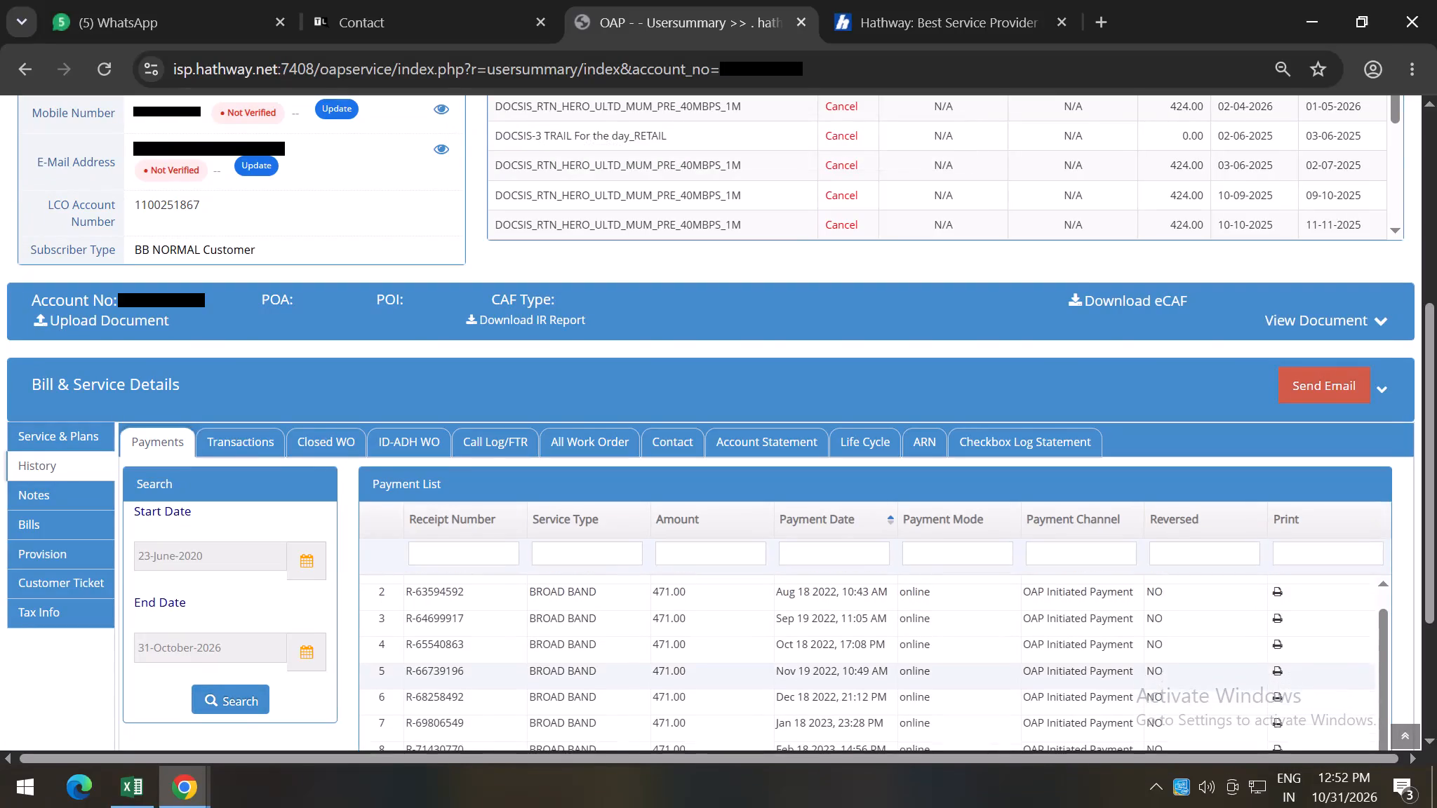
Switch to the October gross data workbook in Excel and copy the customer account number from cell A18.
click(126, 784)
click(1259, 459)
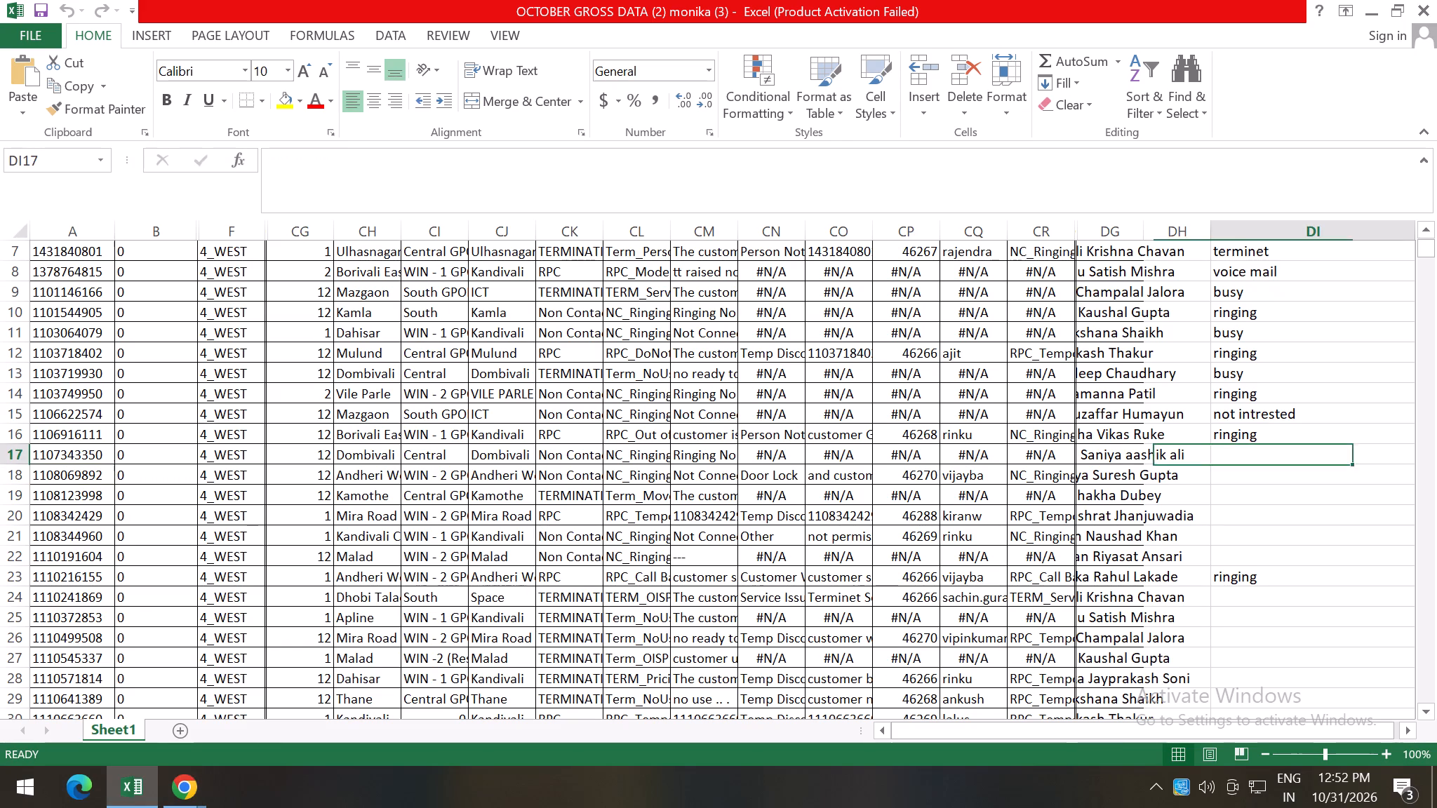
click(80, 480)
key(ctrl+c)
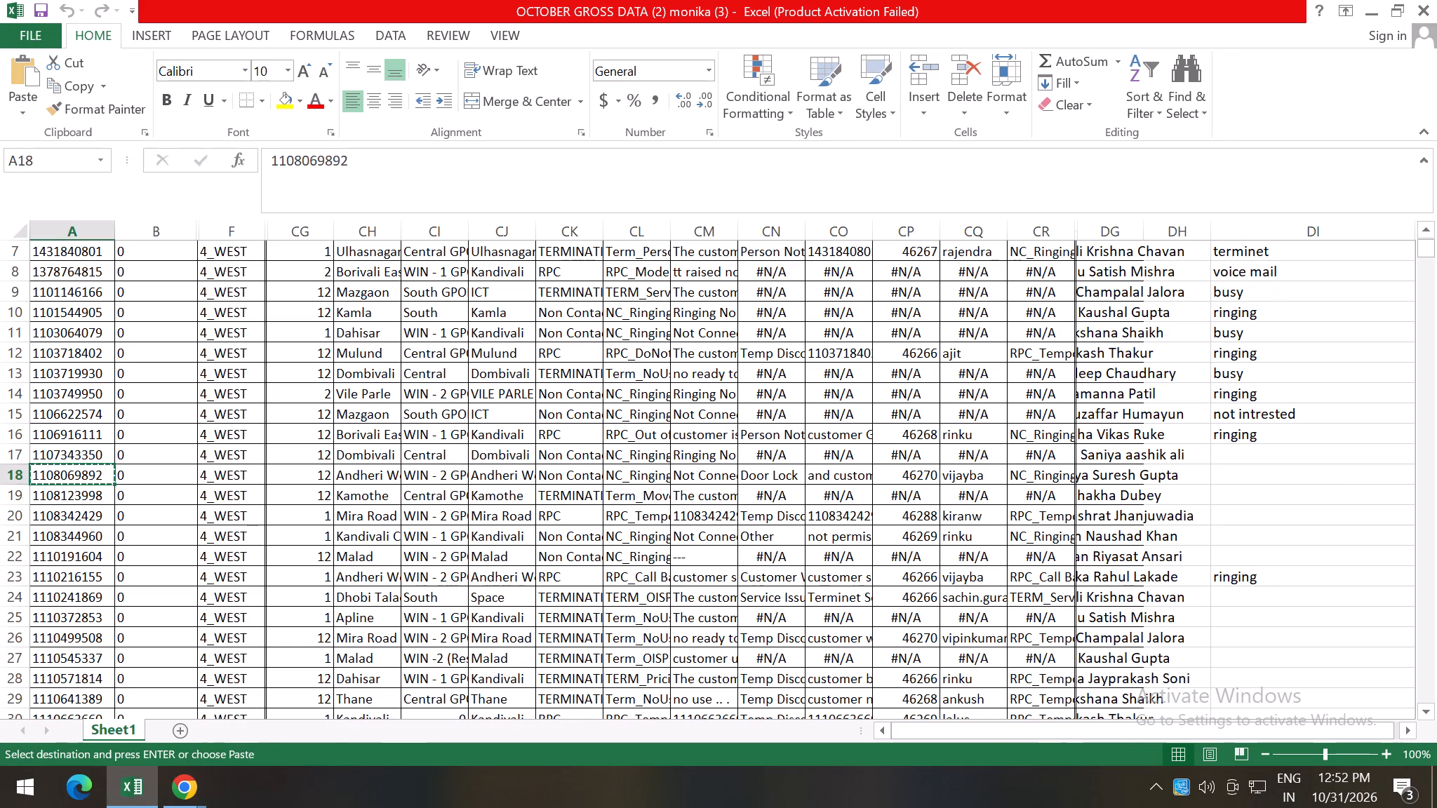
Switch to the OAP user summary in Chrome and look up the customer by the account number copied from the workbook.
click(185, 783)
click(497, 709)
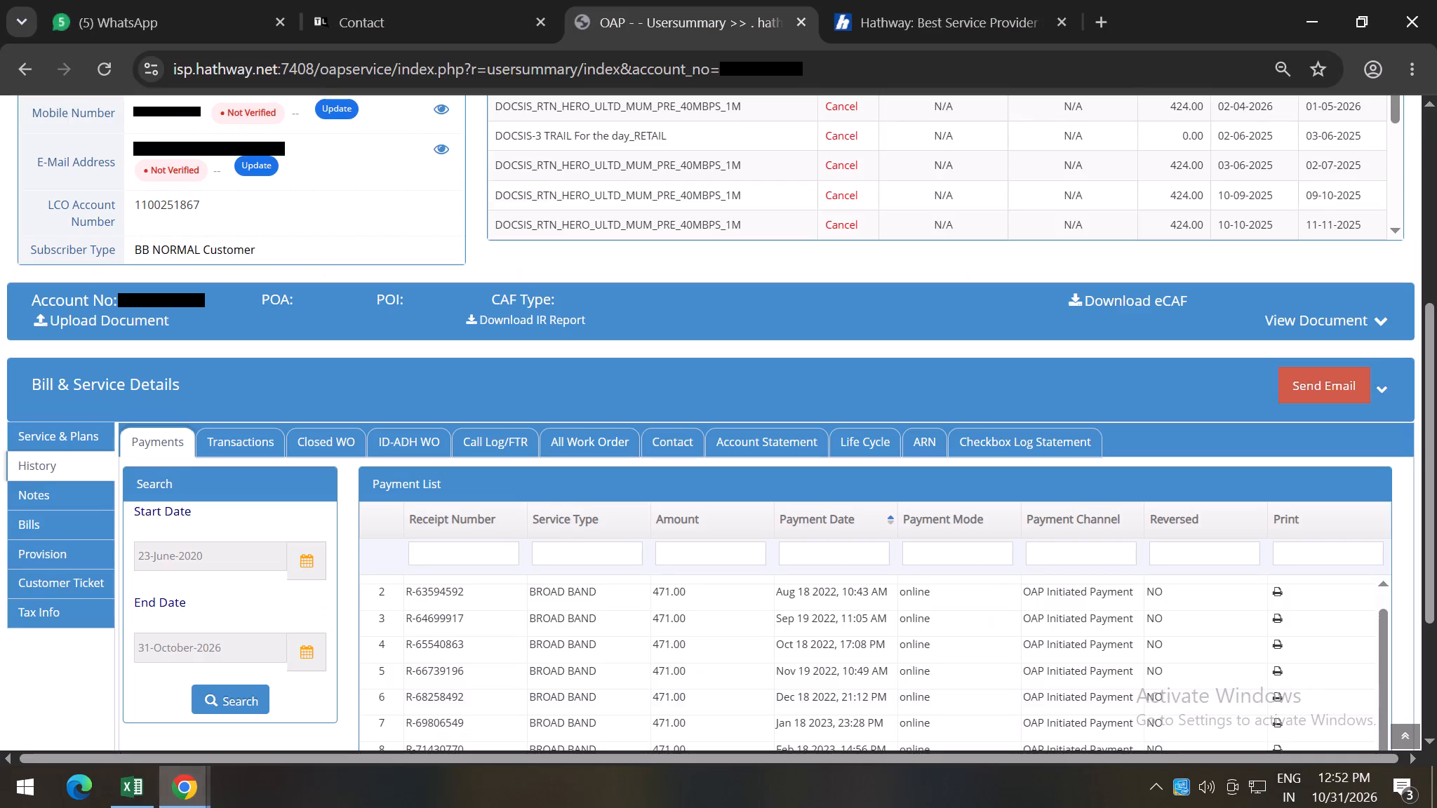
click(746, 28)
scroll(971, 210, up, 2)
scroll(1060, 166, up, 5)
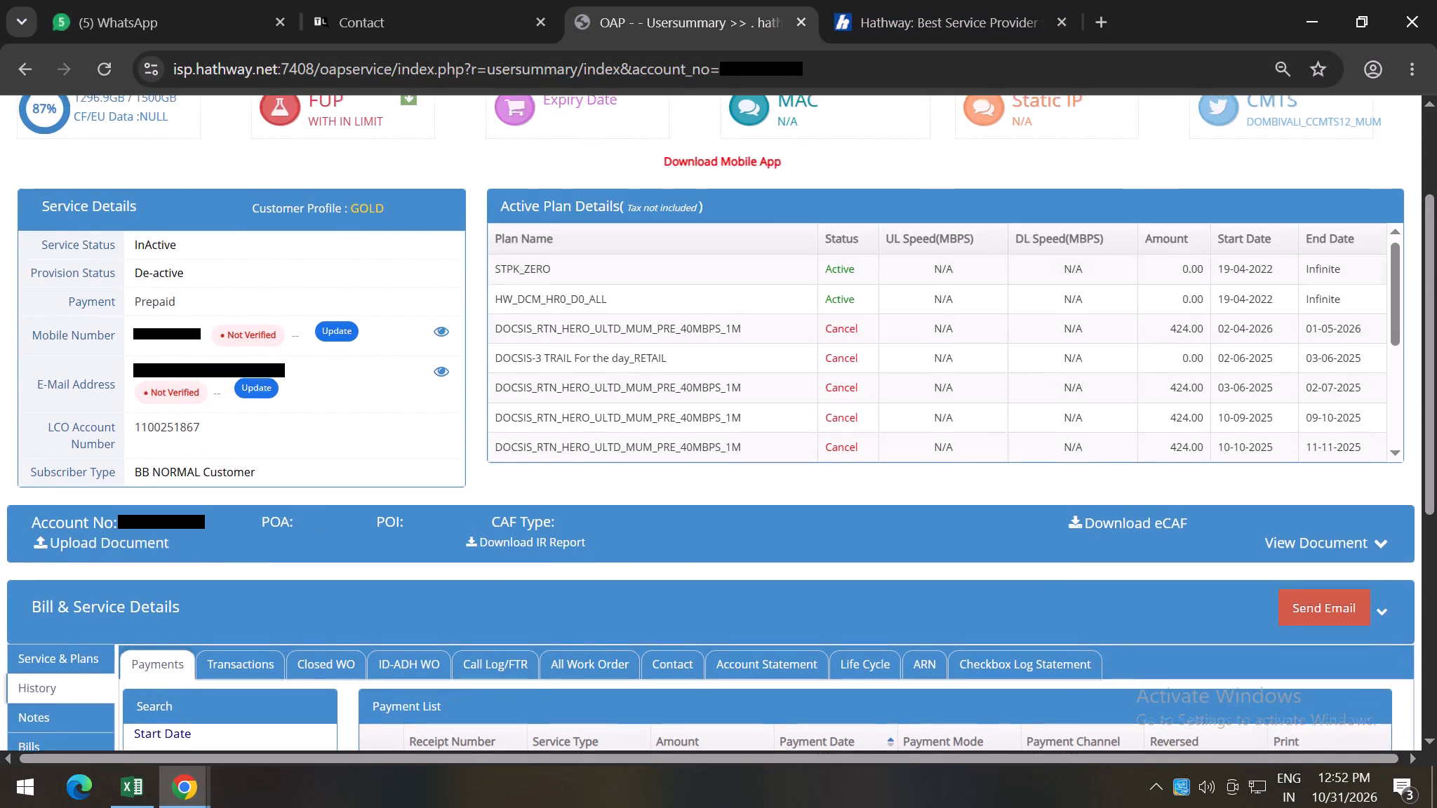
right_click(1078, 101)
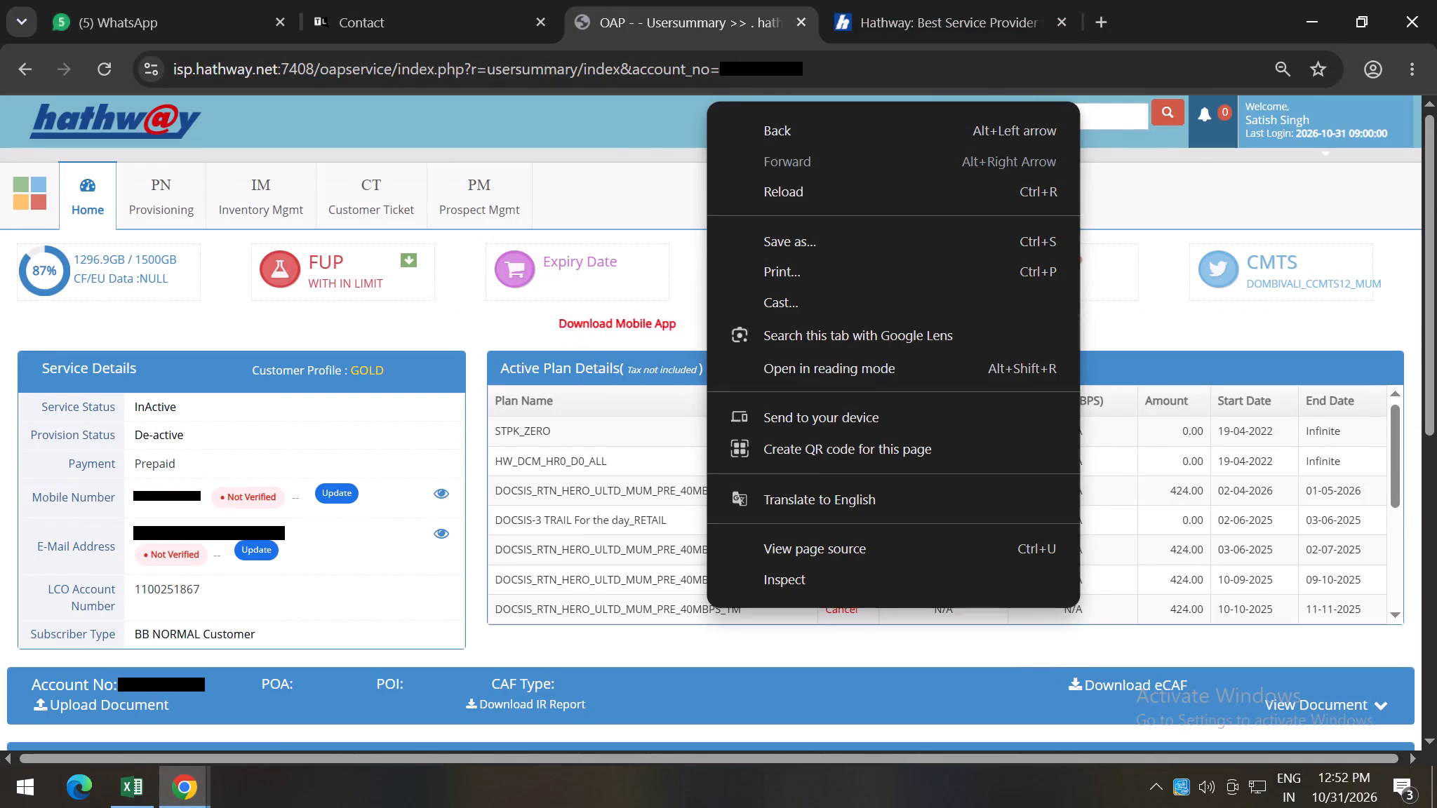
click(679, 258)
click(1071, 117)
right_click(1070, 117)
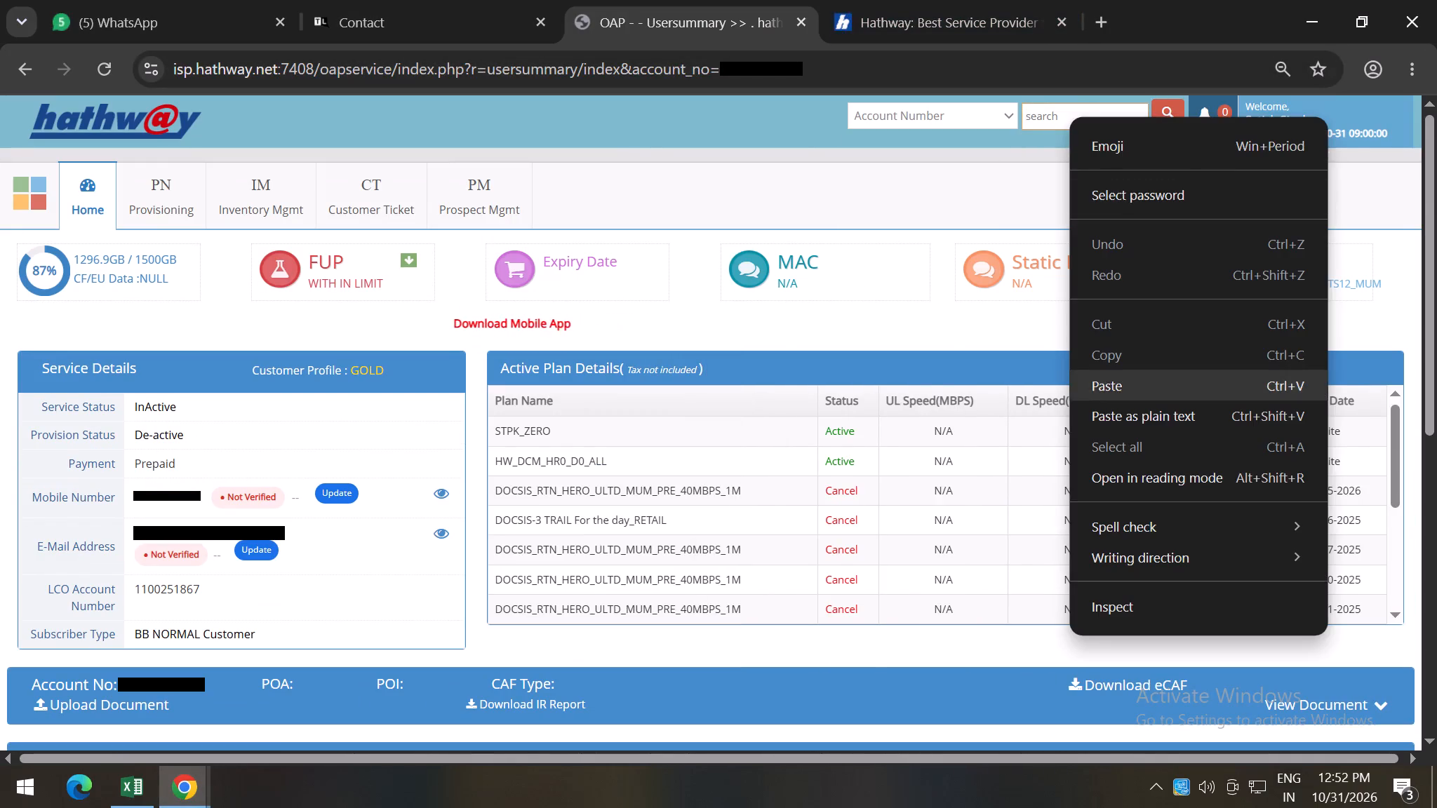
click(1099, 384)
click(1170, 114)
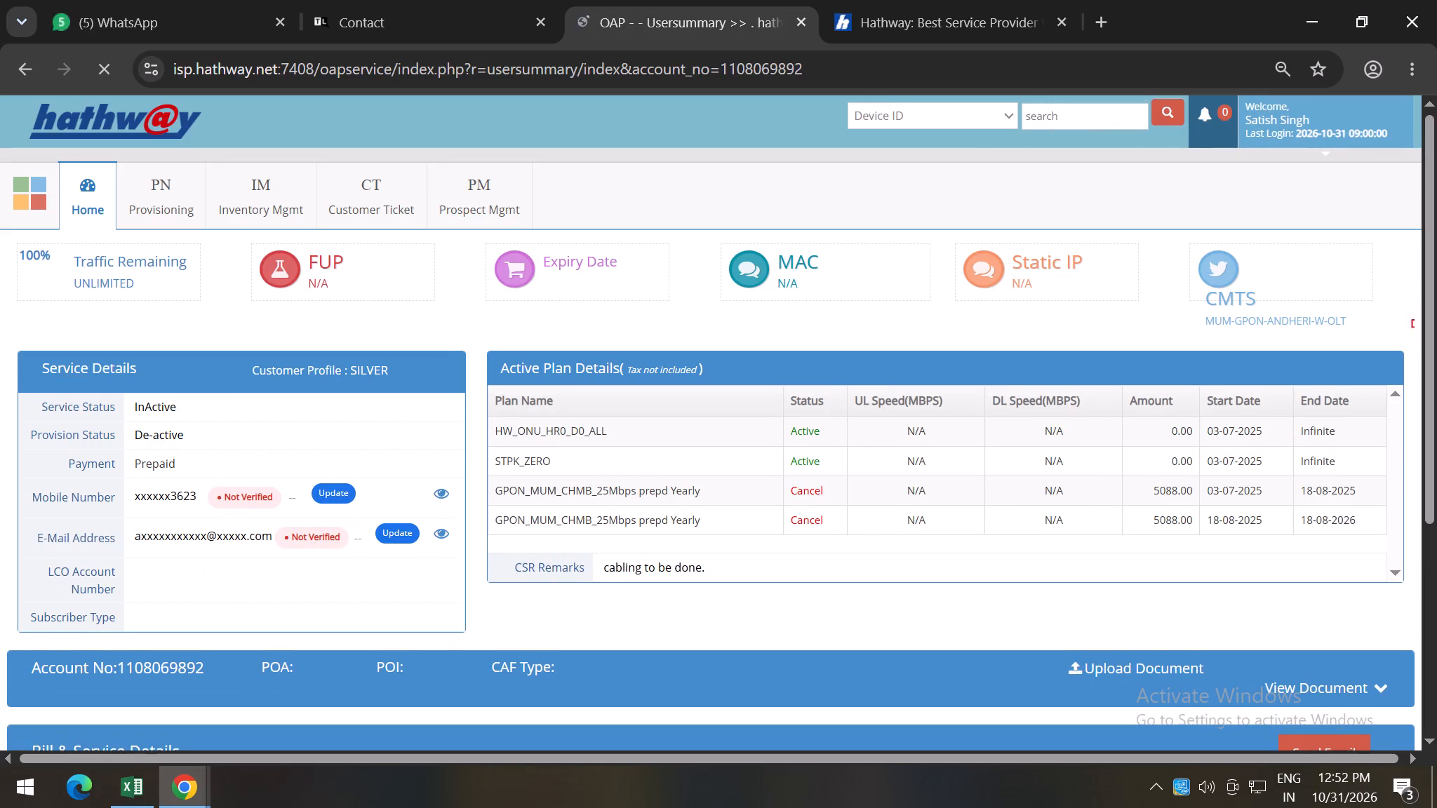
Unmask the customer's mobile number and e-mail address in Service Details.
click(441, 498)
click(433, 537)
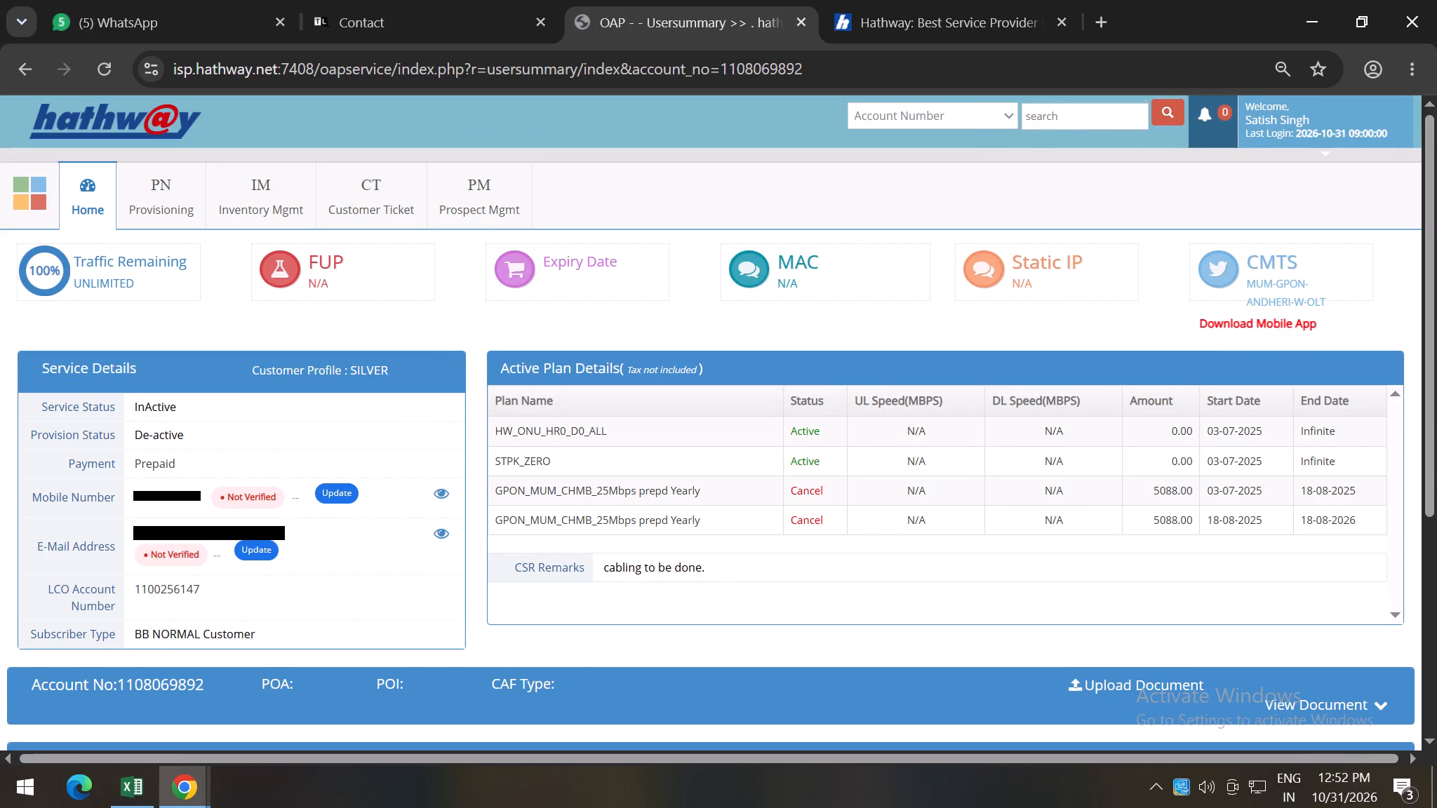
Copy the customer's mobile number from Service Details and enter it in the Tubelight dialpad.
double_click(170, 500)
key(ctrl+c)
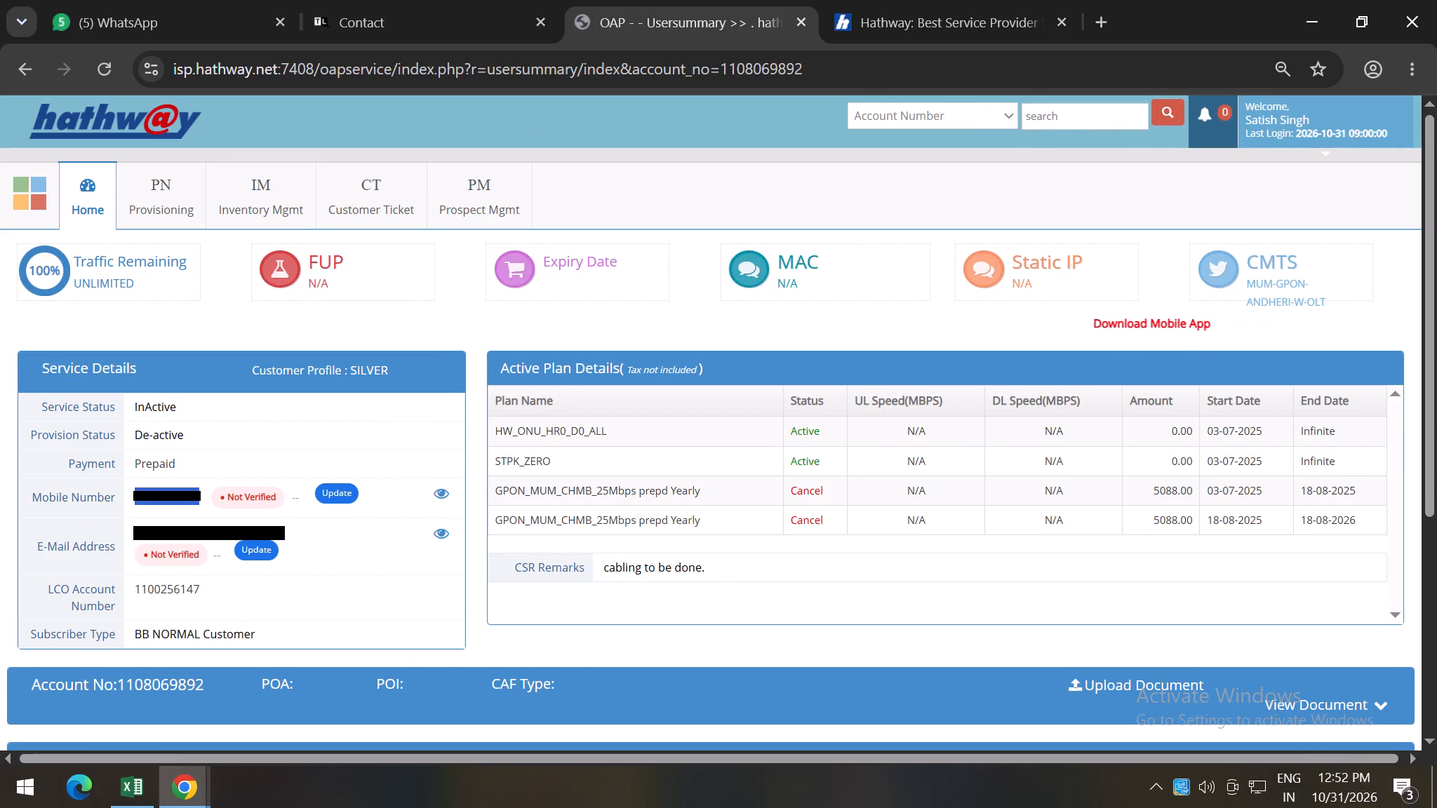
click(411, 0)
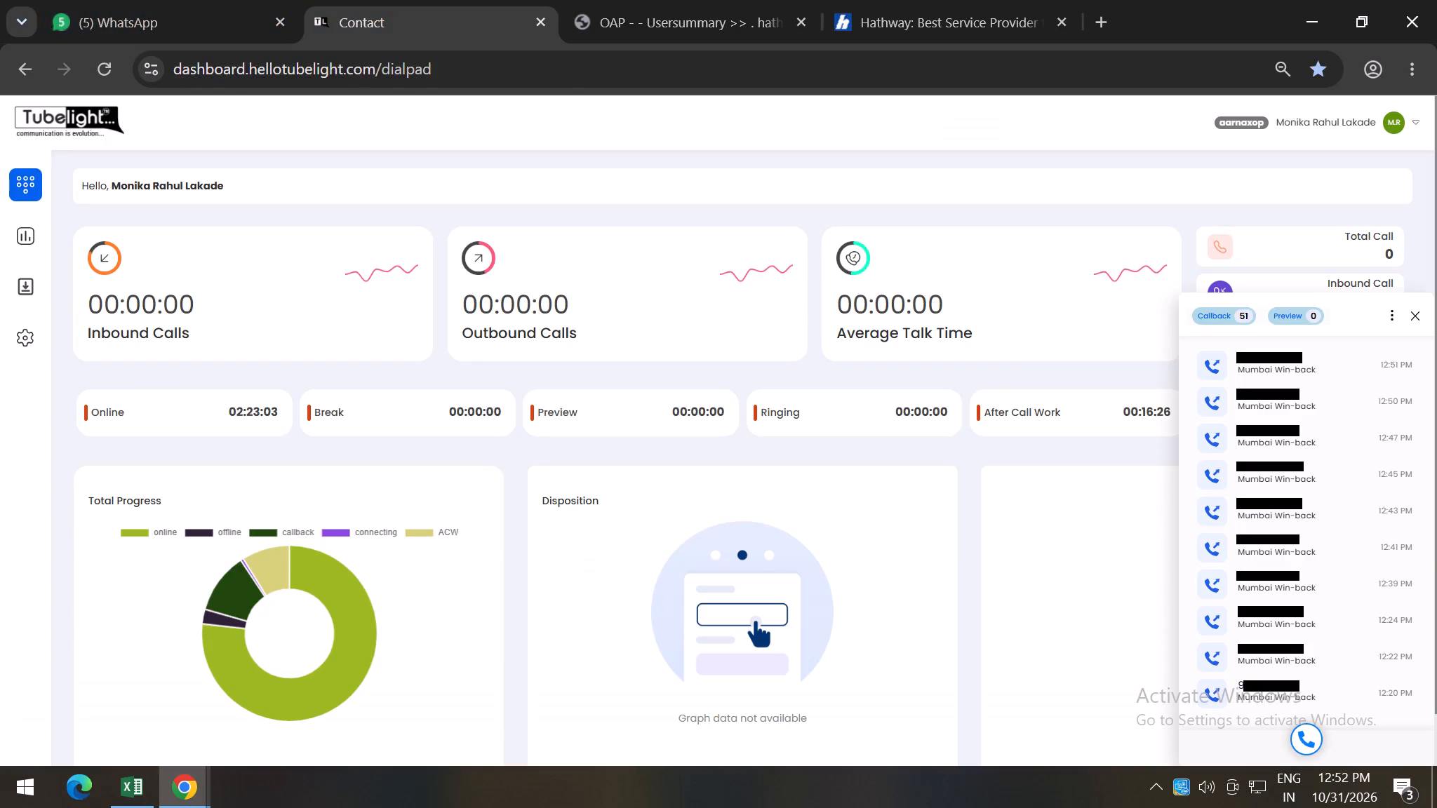
click(1302, 733)
click(1301, 586)
key(ctrl+v)
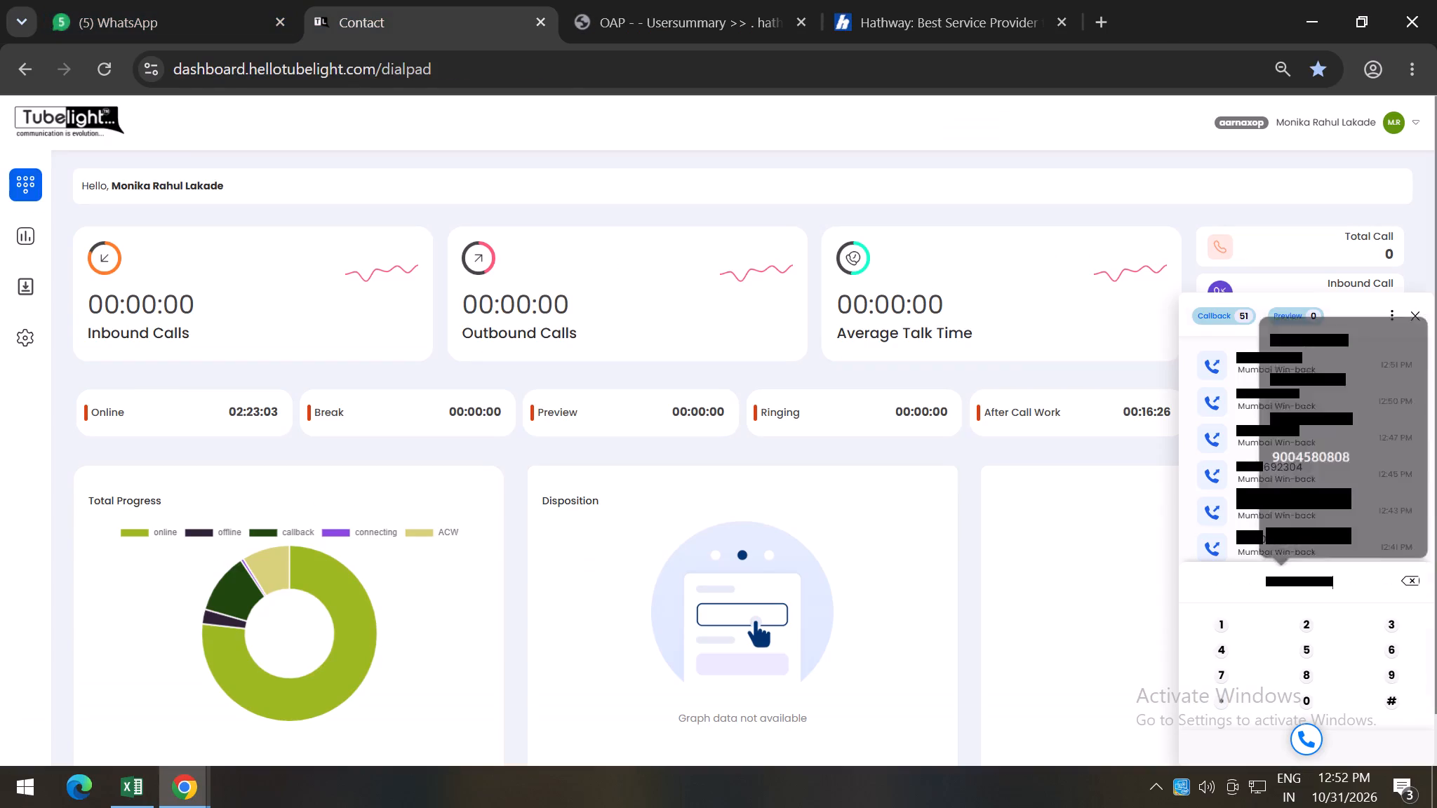
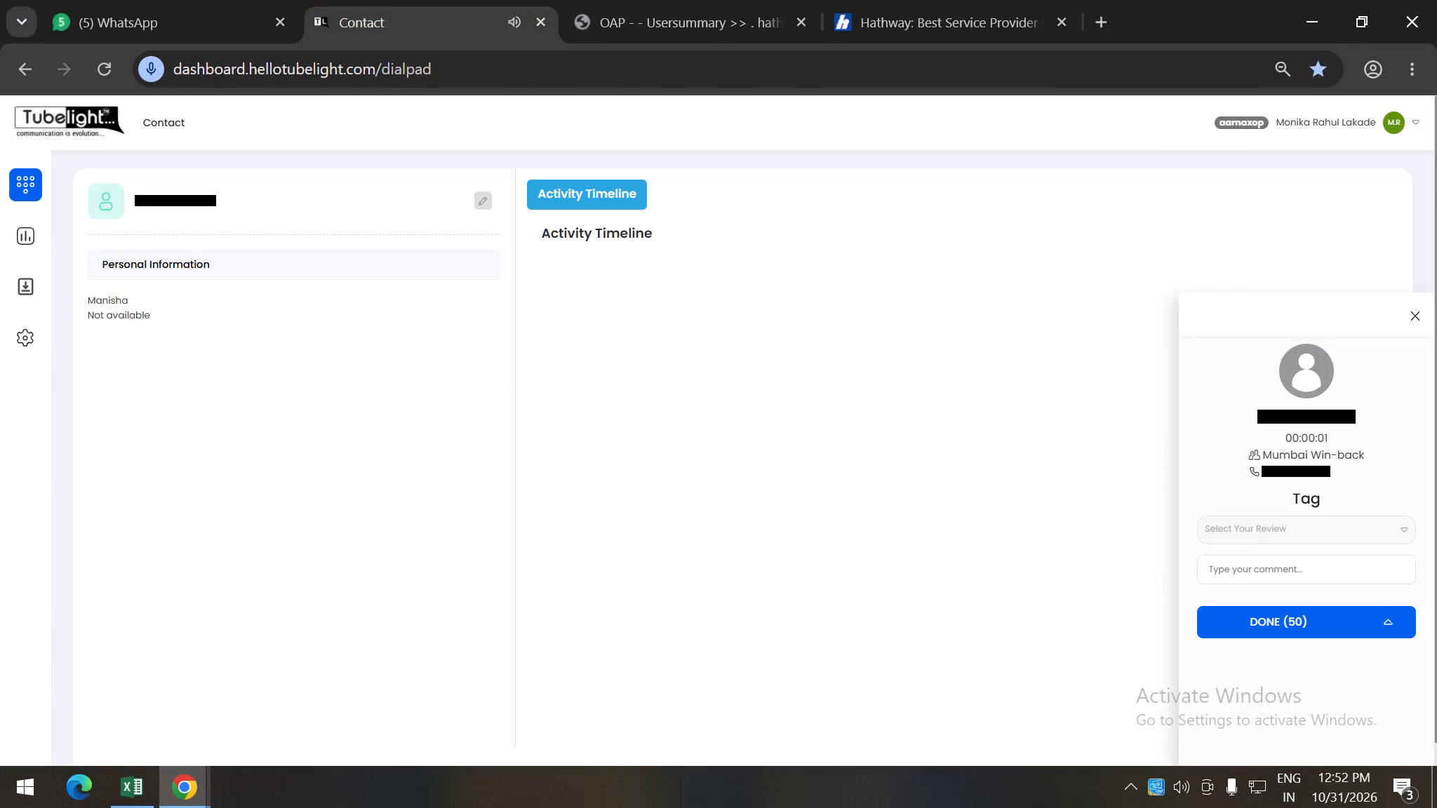
Tag the Mumbai Win-back call as Not Connect, Not Contactable and Call forward Voice email, and submit the disposition.
click(1269, 532)
scroll(1268, 619, down, 5)
click(1262, 605)
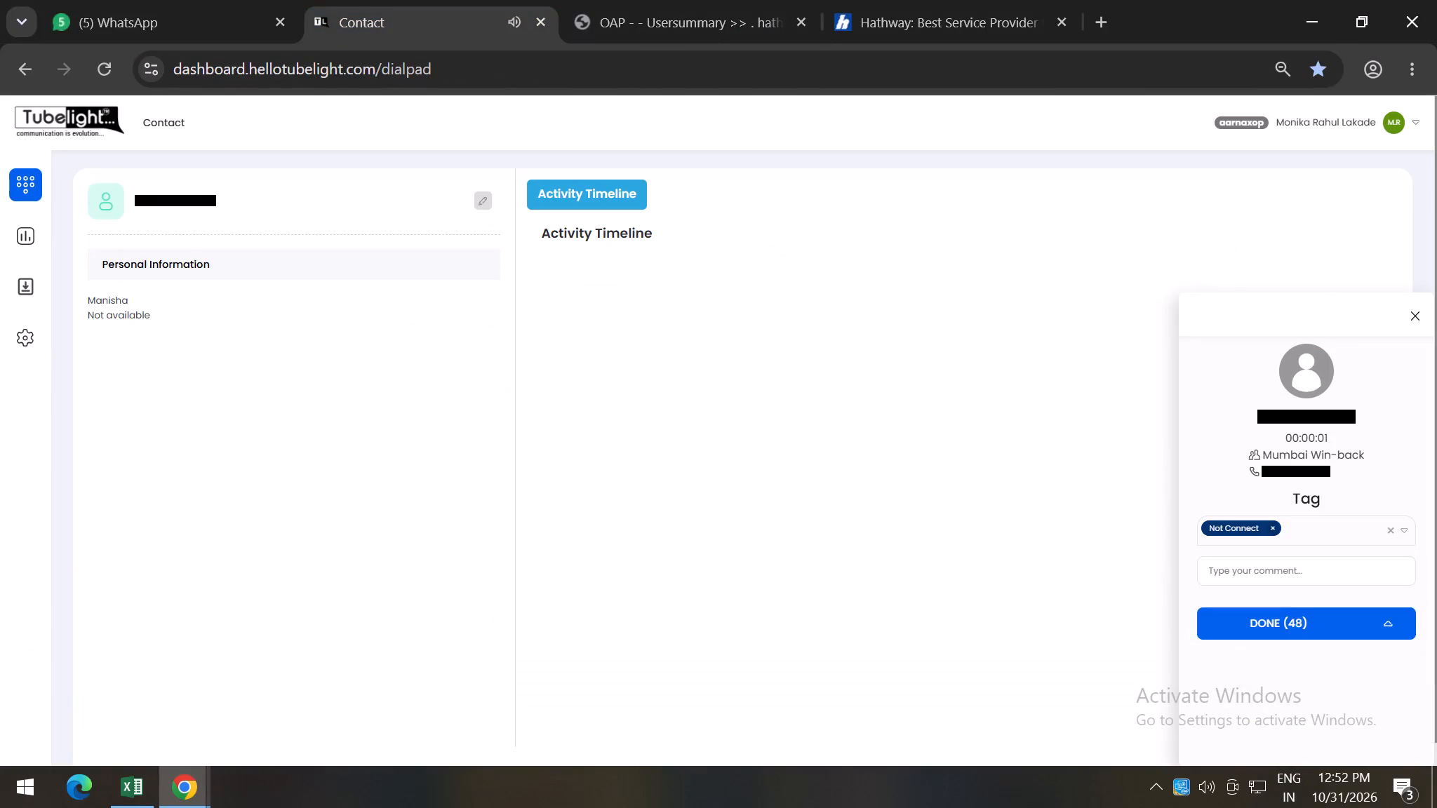
click(1302, 535)
click(1277, 589)
click(1332, 552)
scroll(1238, 637, down, 2)
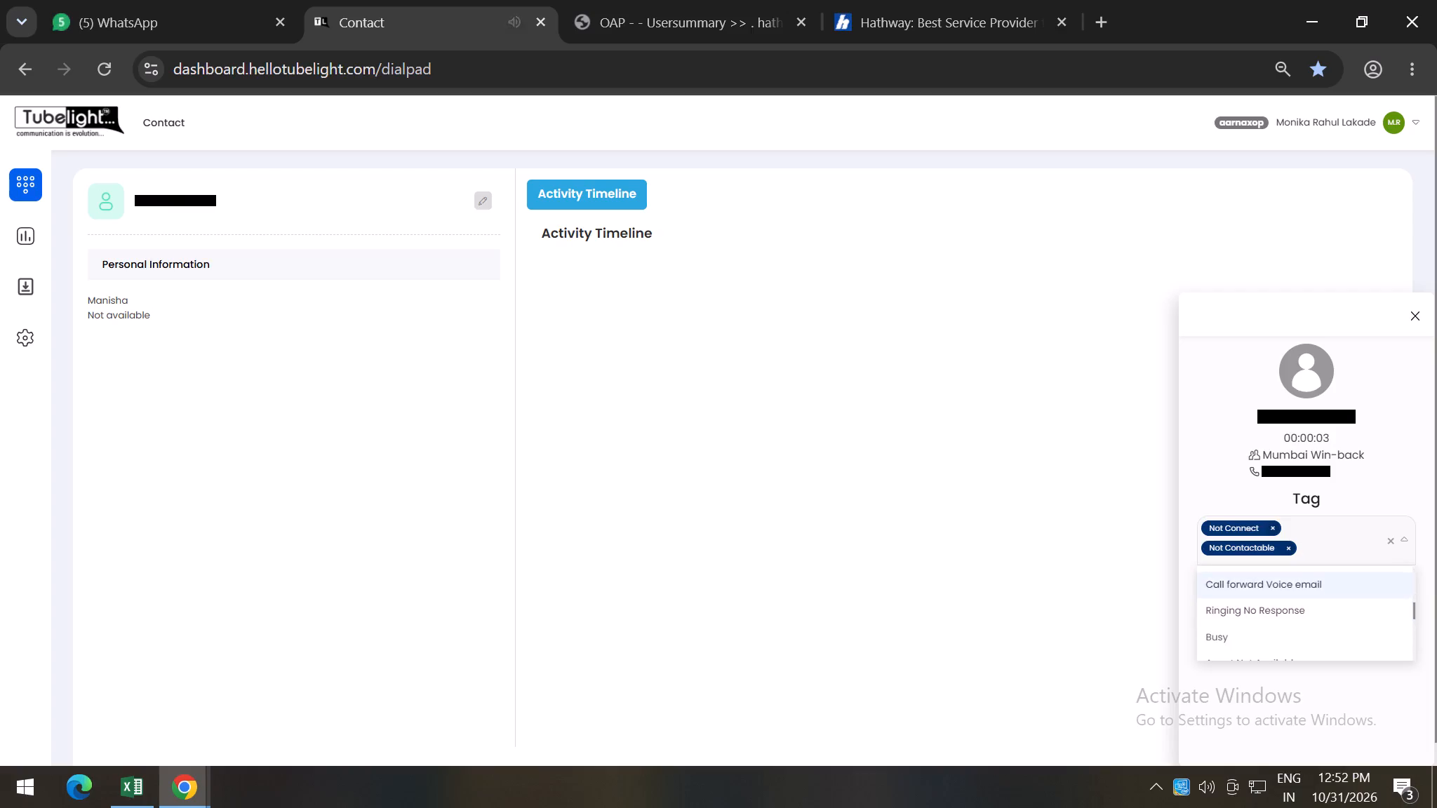
click(1270, 585)
click(1276, 672)
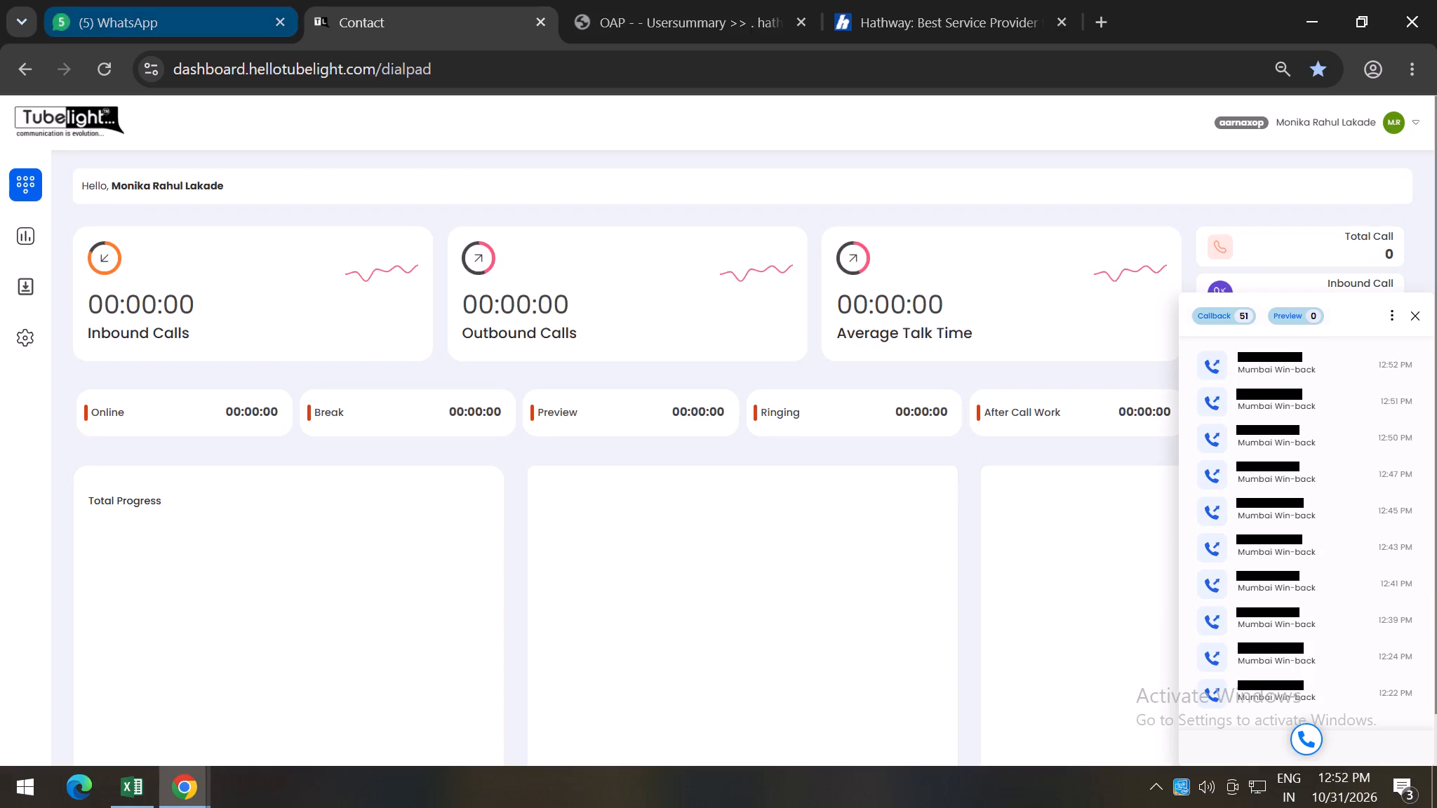
Switch to the OAP user summary and mask the customer's mobile number and e-mail address in Service Details.
click(435, 25)
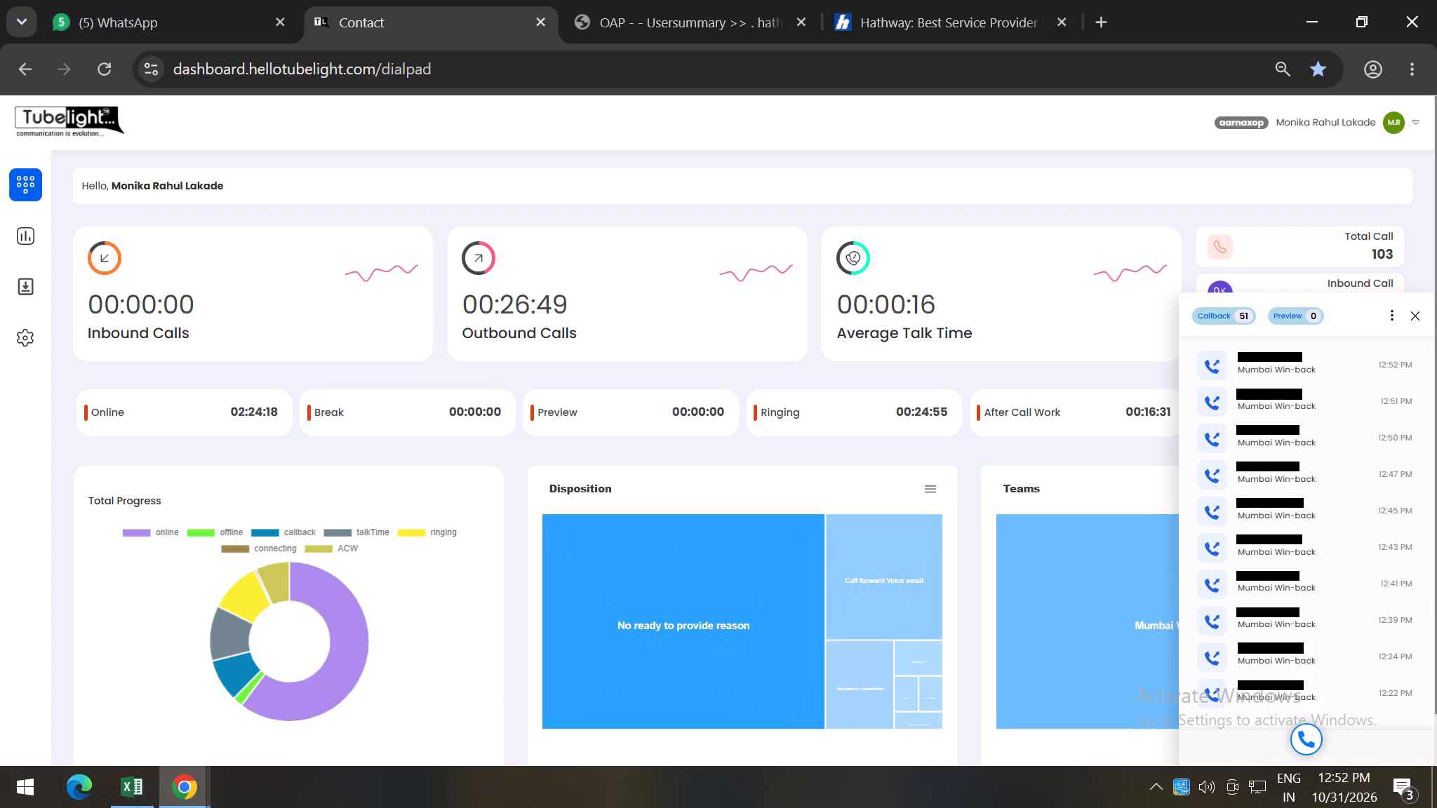
click(697, 0)
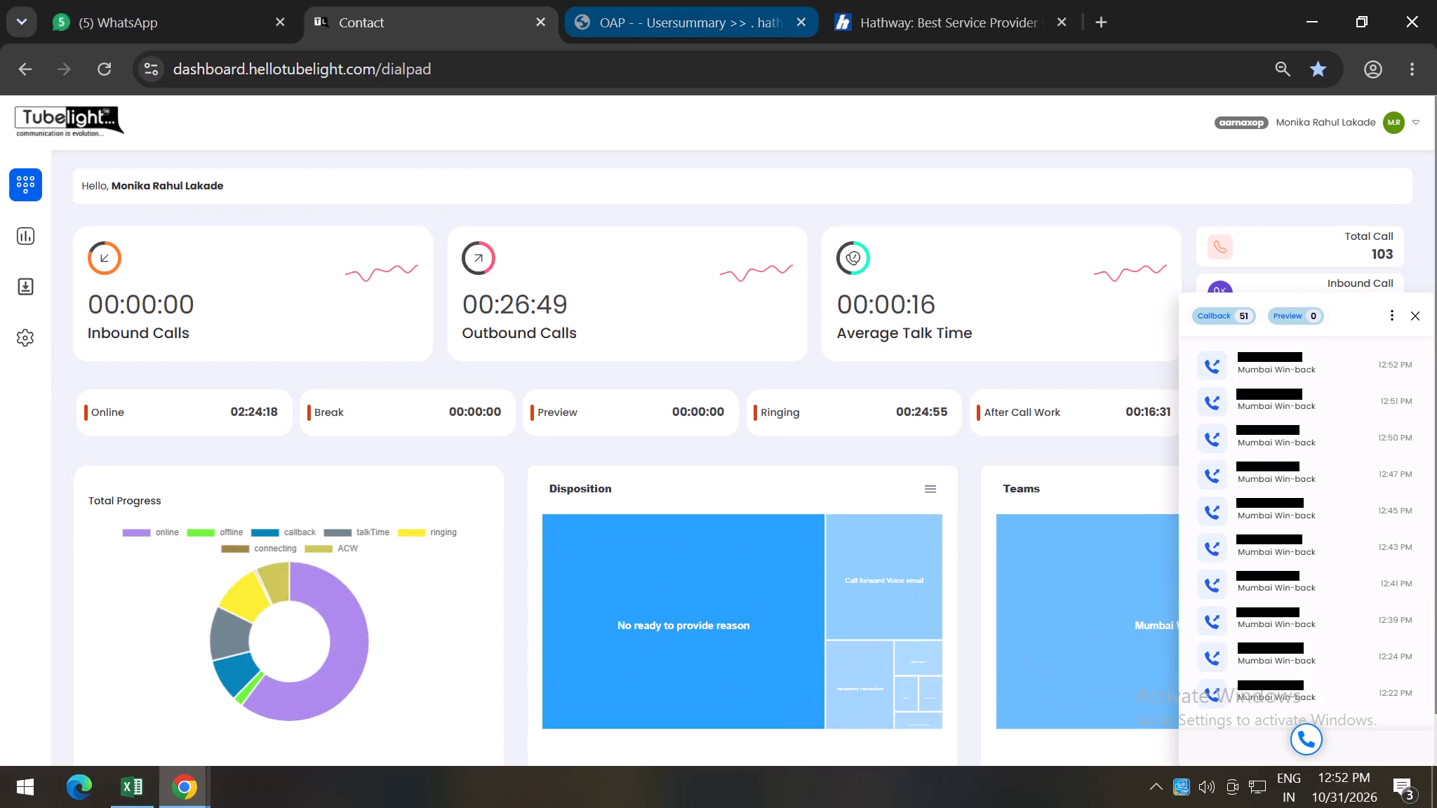
scroll(211, 435, down, 1)
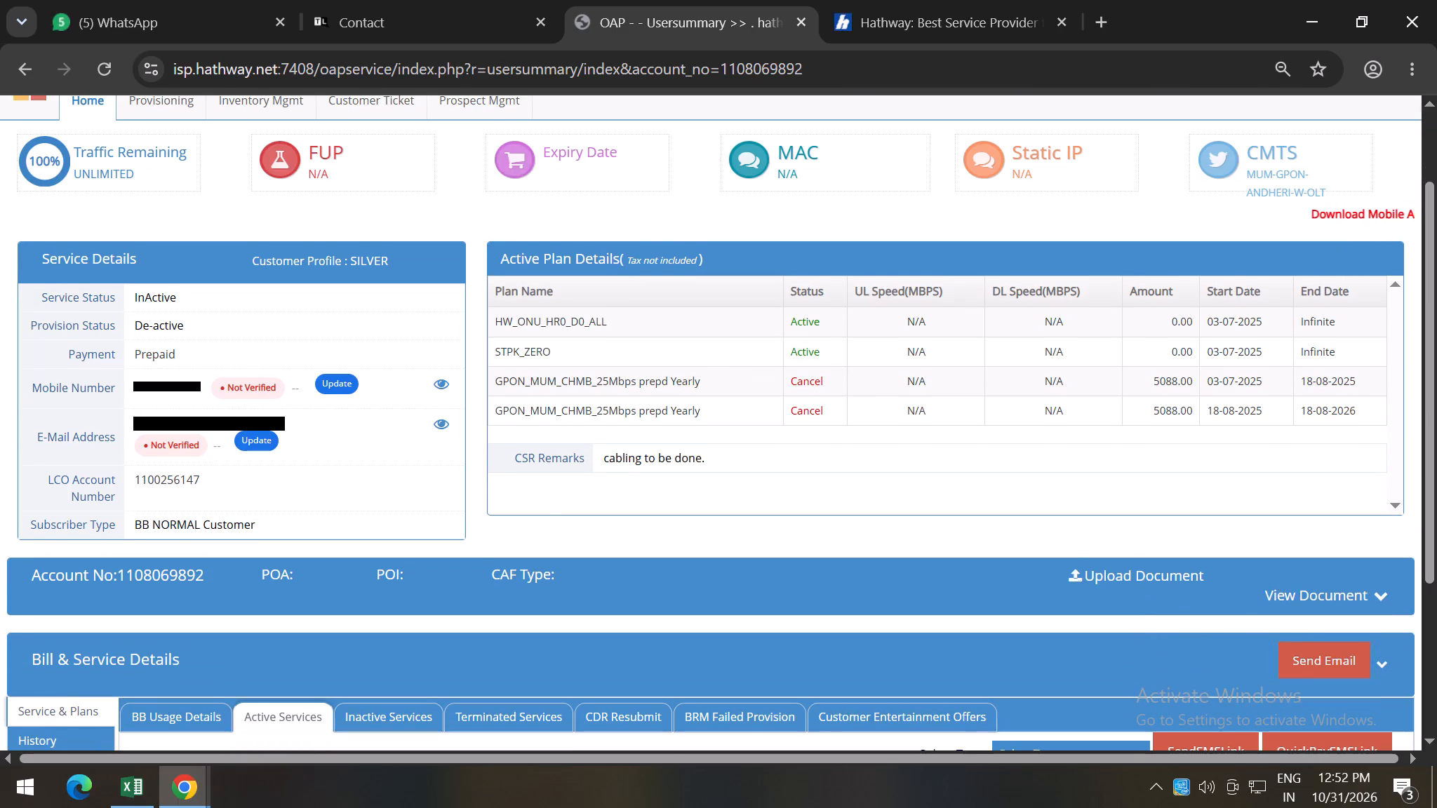
drag(447, 389, 447, 383)
click(443, 431)
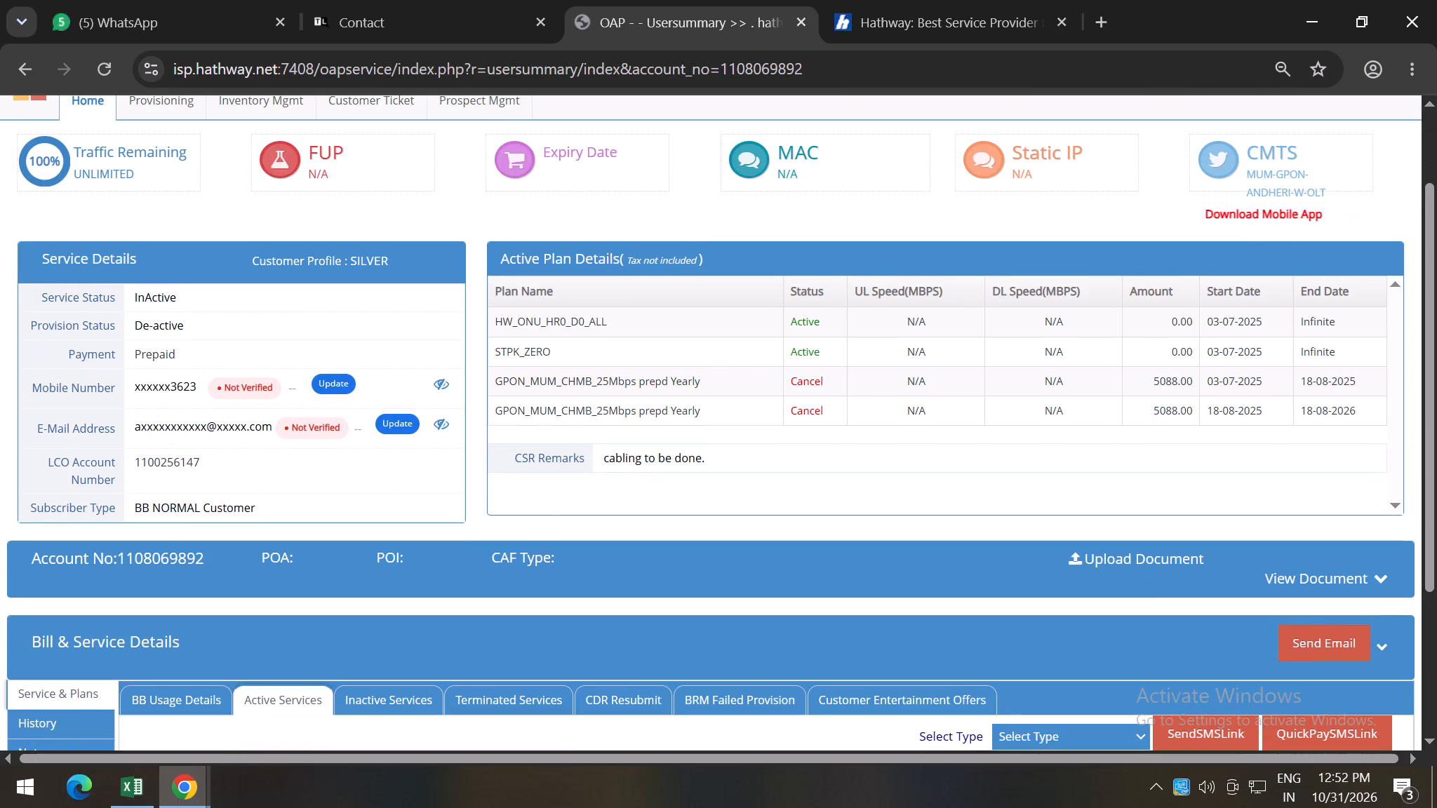
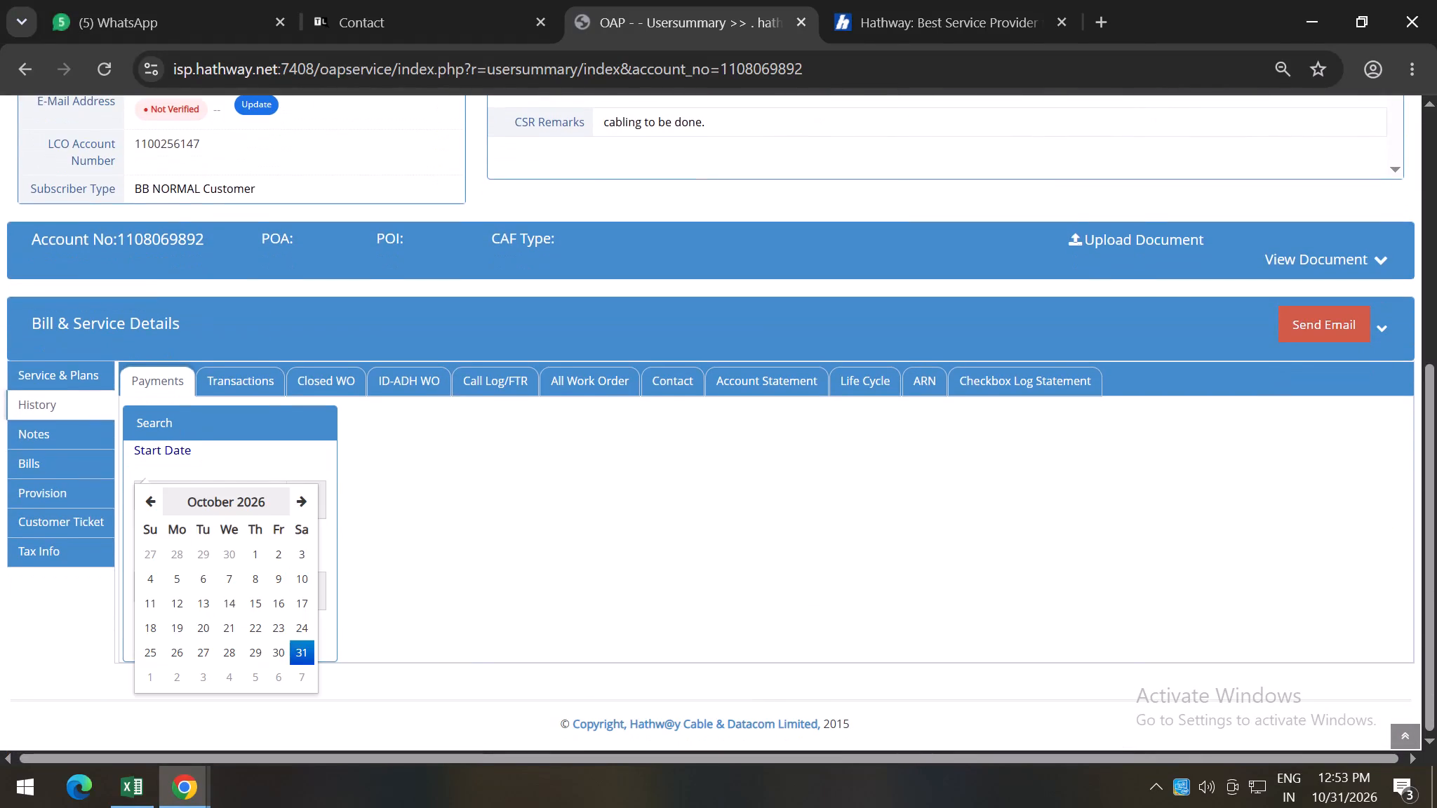
Search this account's payment history with the start date set to 23-June-2020 and check the Payment List.
double_click(192, 506)
click(188, 543)
click(199, 587)
double_click(207, 624)
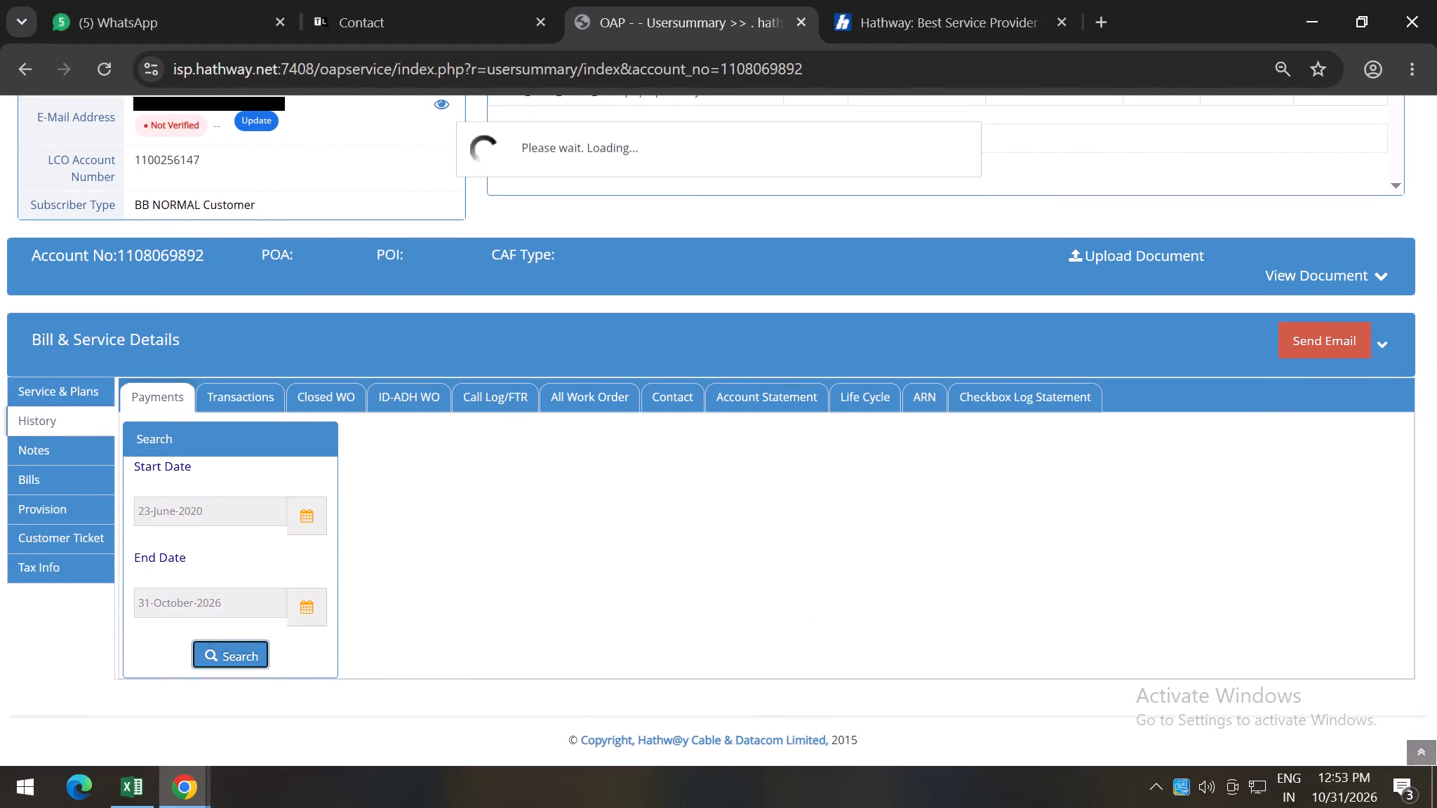
scroll(442, 661, down, 8)
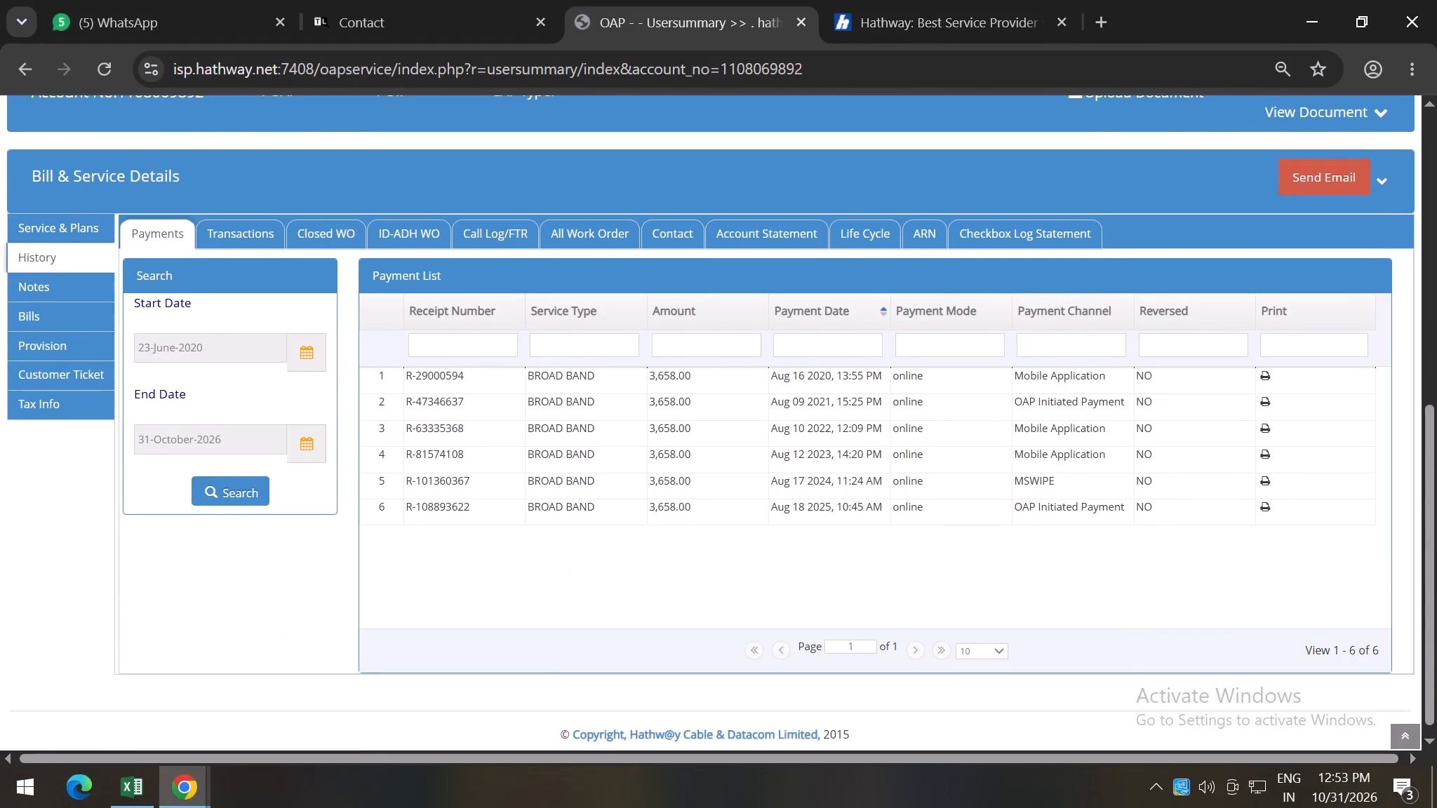
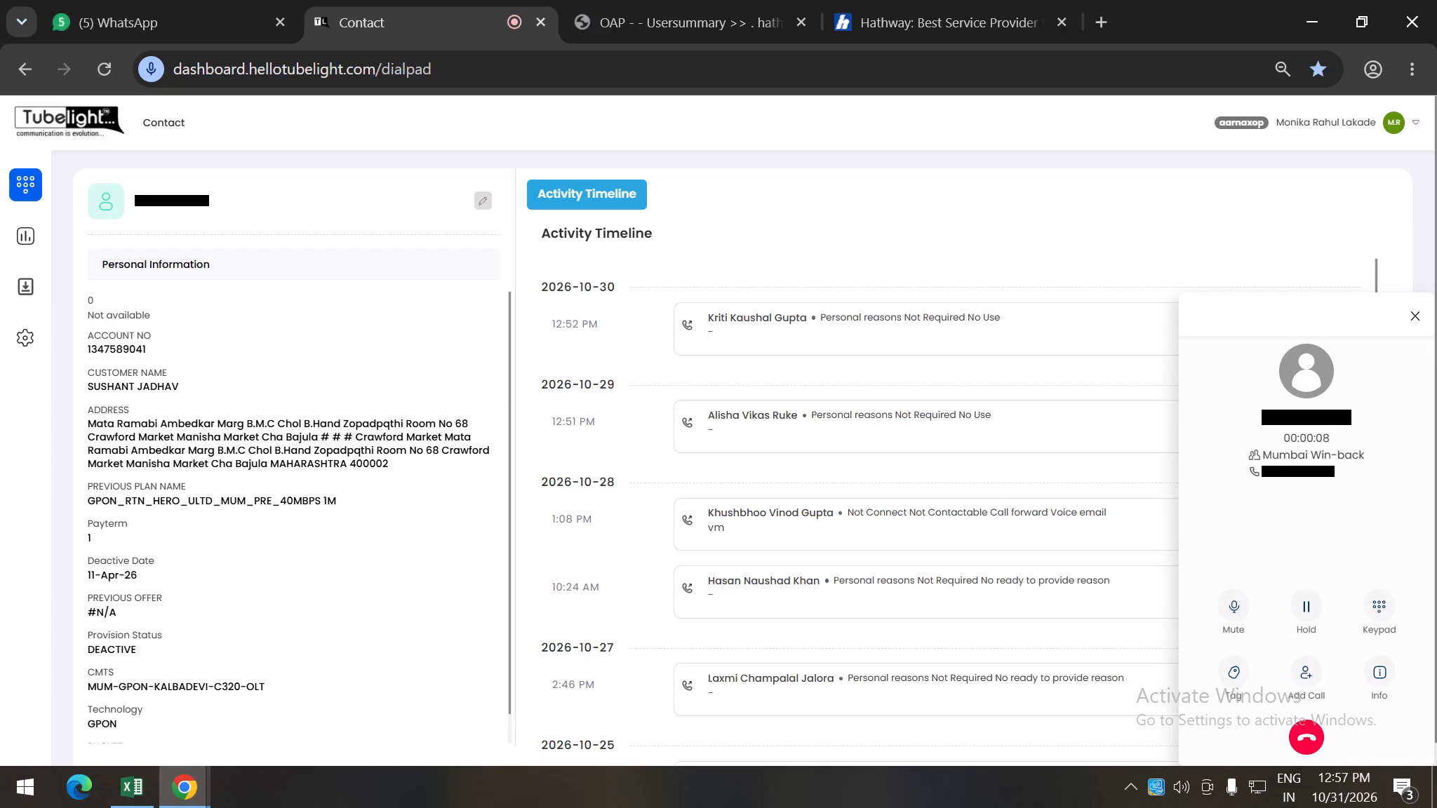
End the Mumbai Win-back call and submit its tag as Not Connect, Not Contactable, Call forward Voice email.
click(1308, 743)
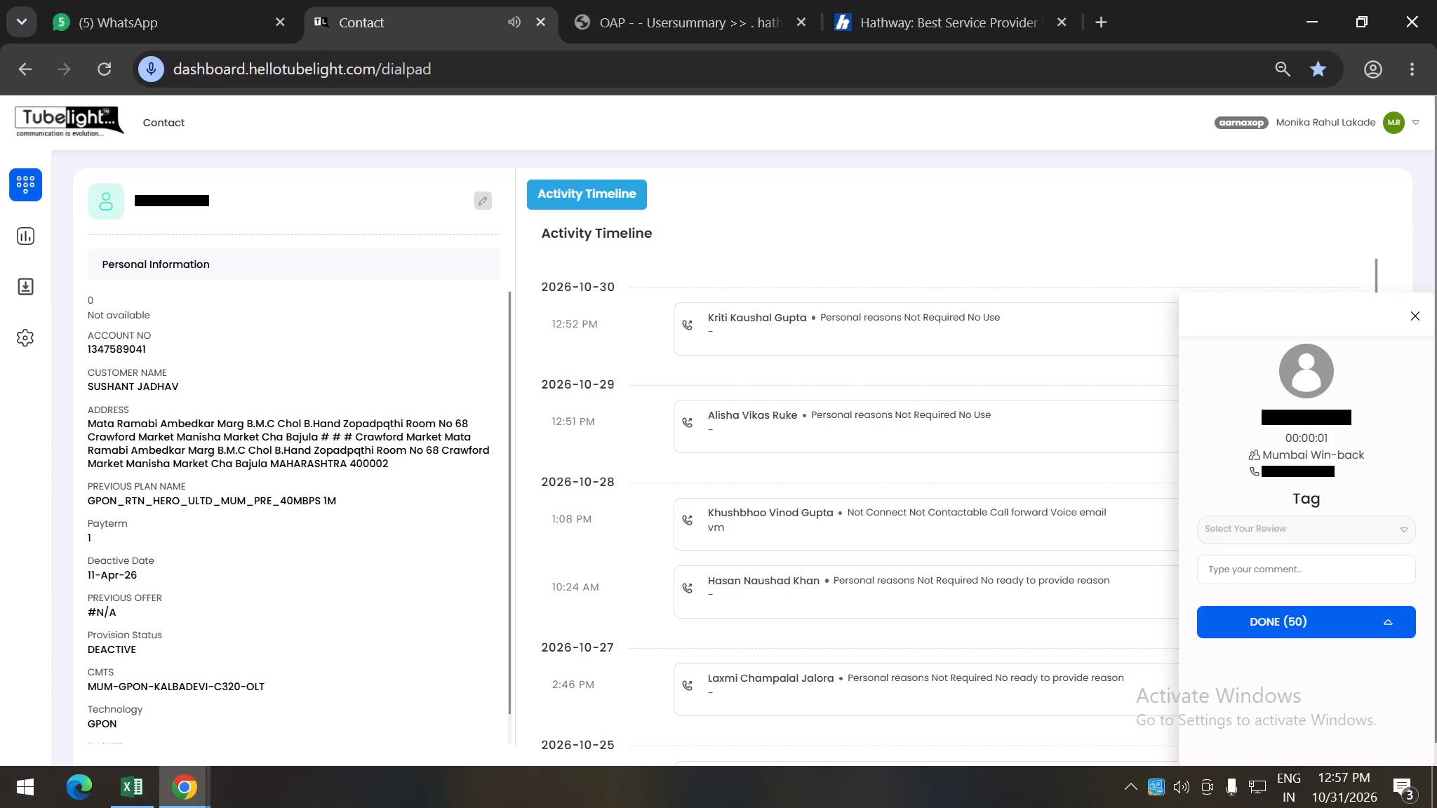
click(1272, 511)
click(1277, 525)
scroll(1257, 612, down, 2)
click(1257, 612)
click(1302, 517)
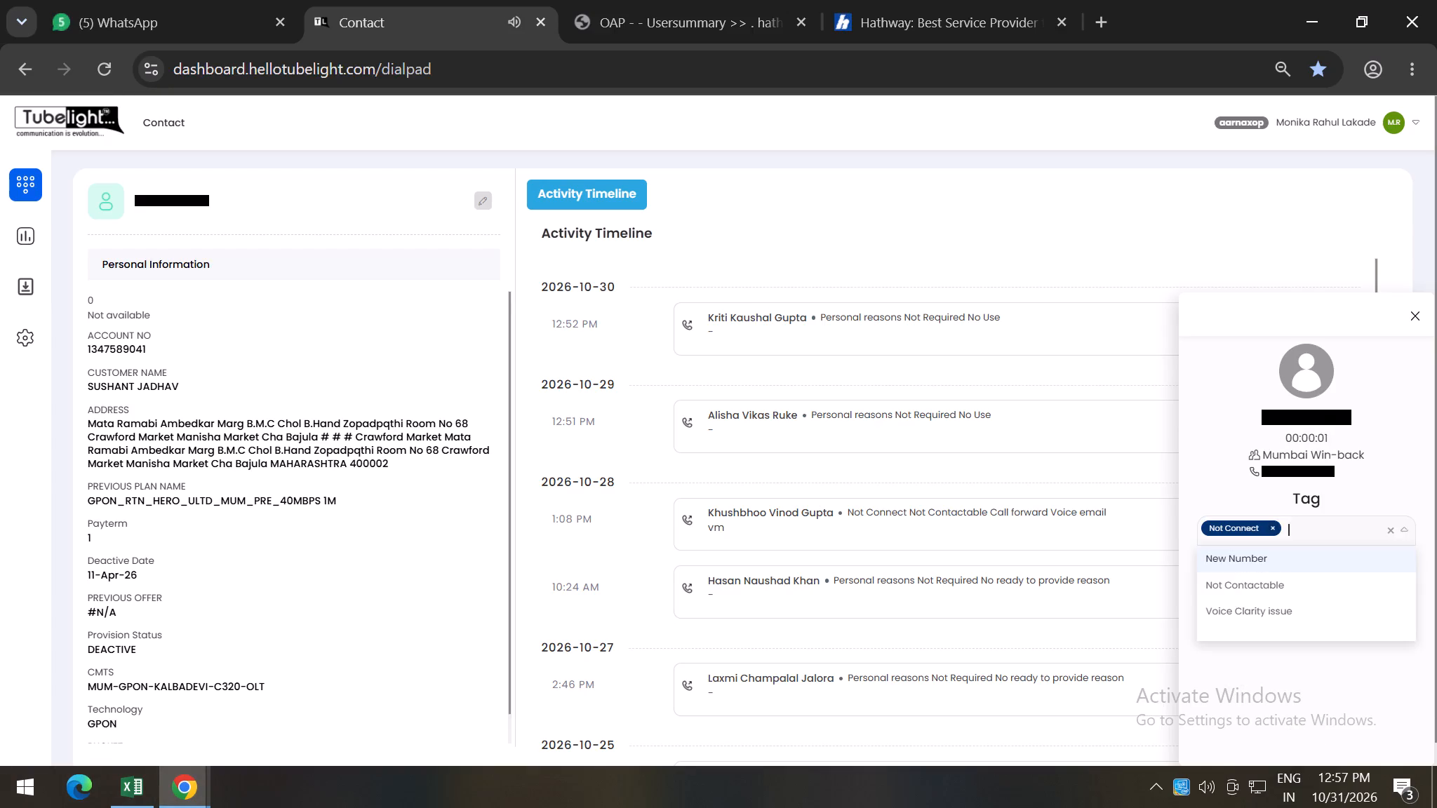
click(1284, 581)
click(1346, 544)
scroll(1272, 607, down, 3)
scroll(1269, 612, up, 1)
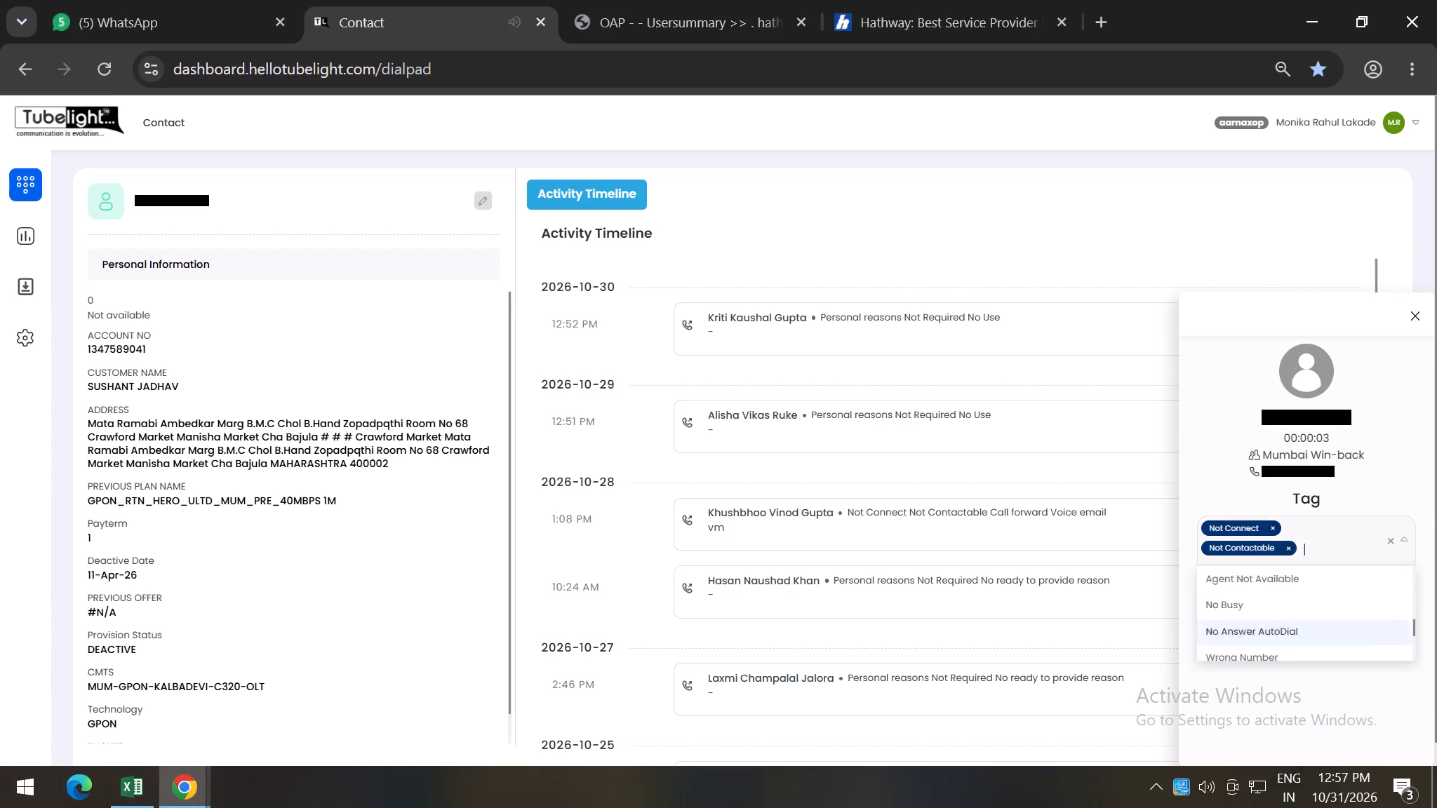
click(1312, 575)
click(1354, 565)
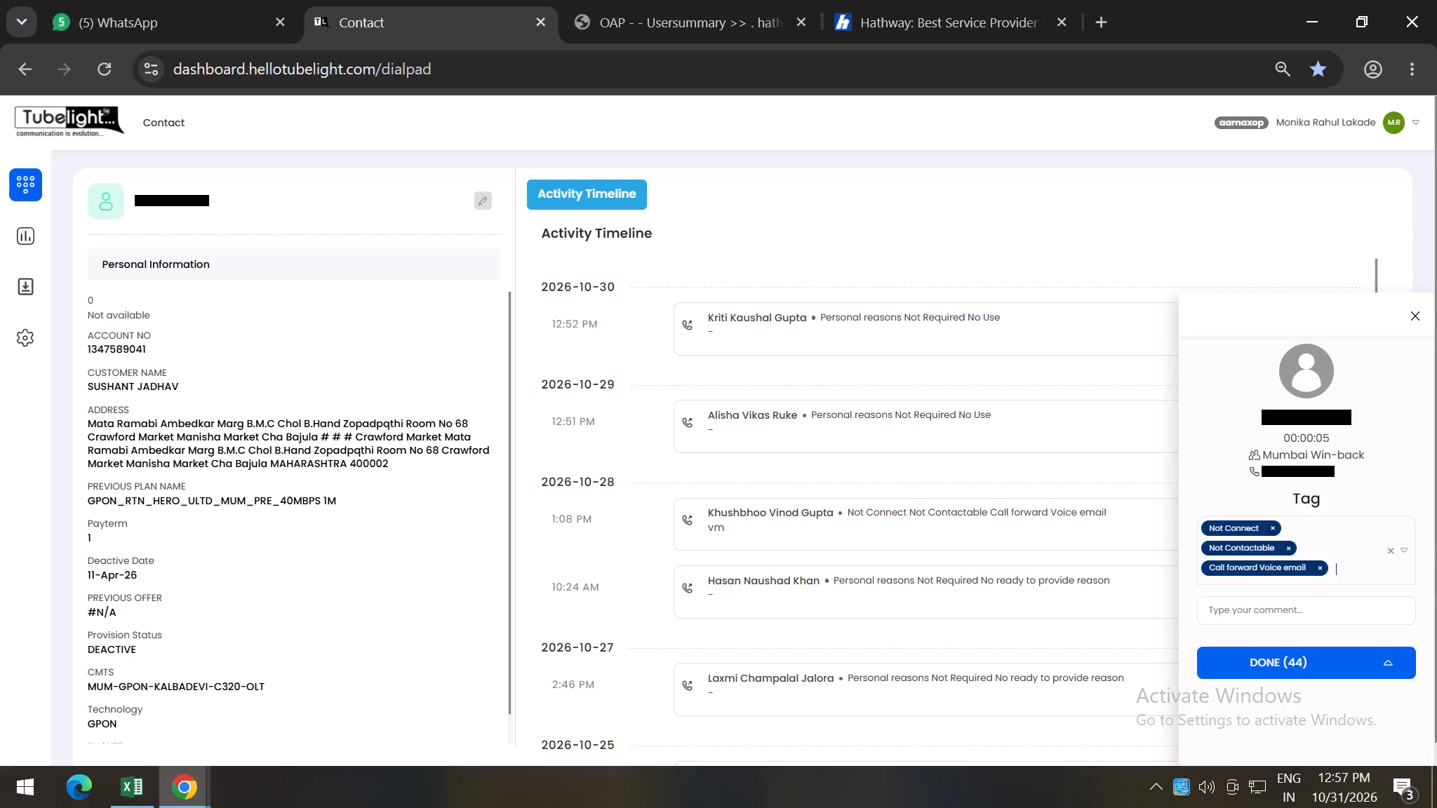
click(1290, 651)
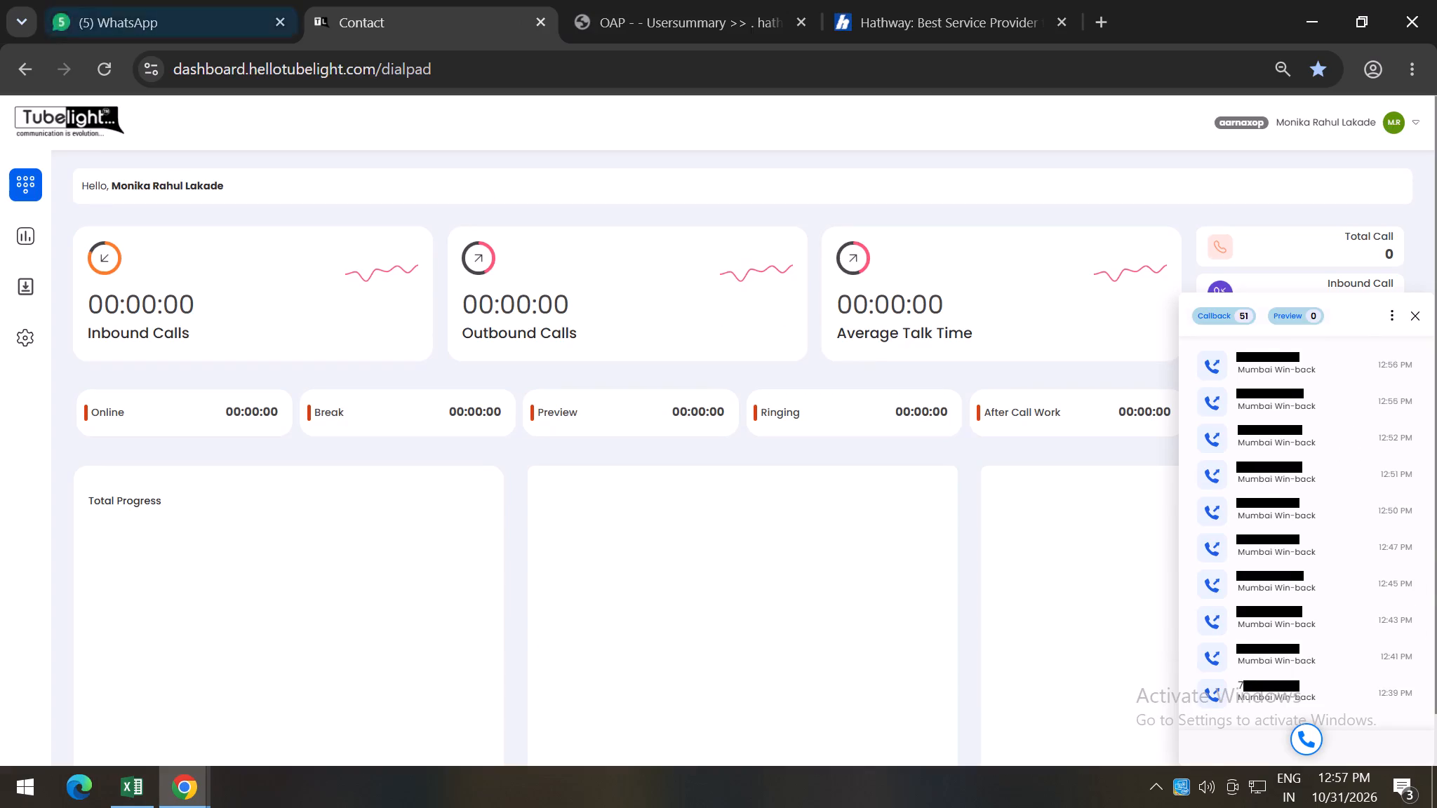
Switch to the OAP account summary and toggle the masking of the customer's mobile number in Service Details.
click(565, 0)
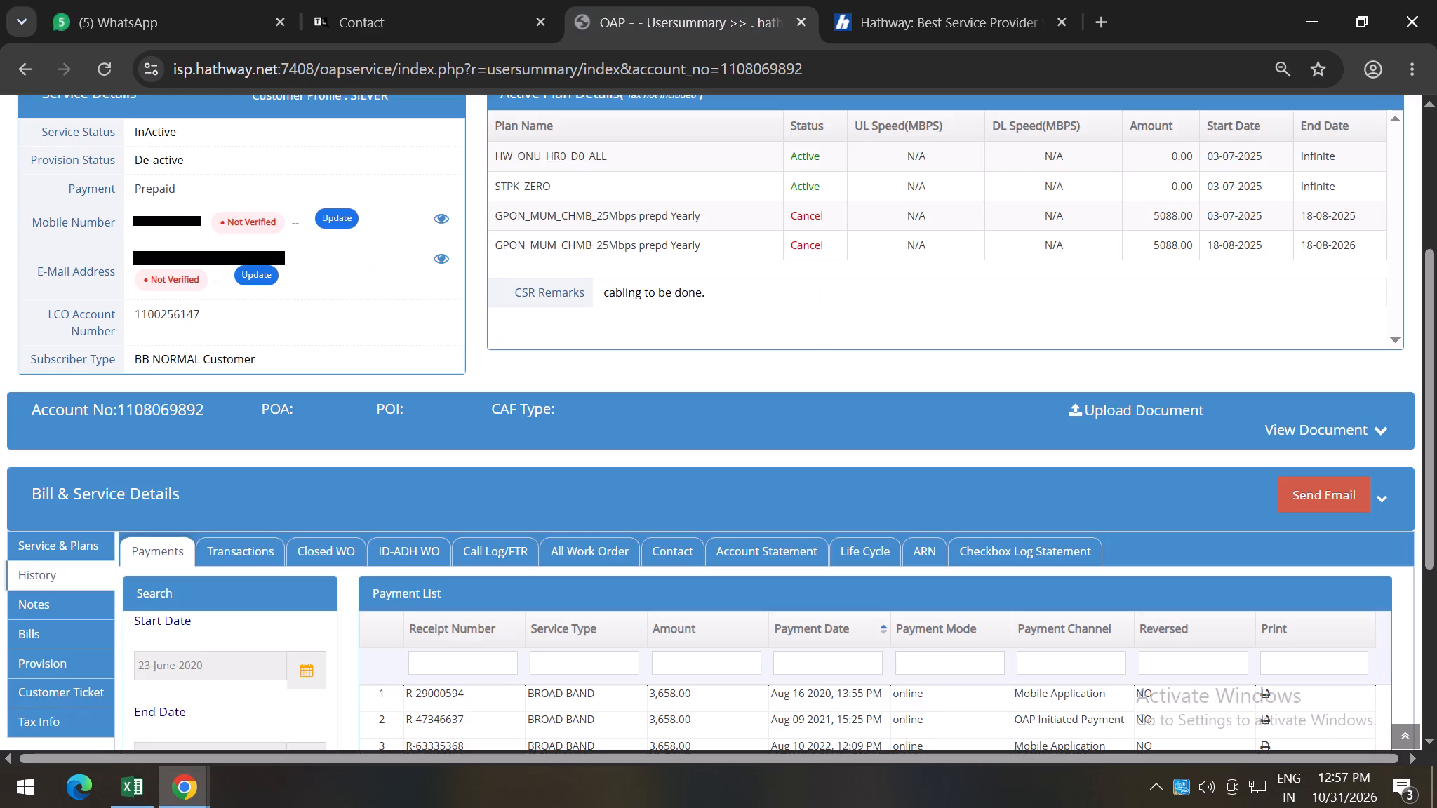
click(441, 230)
click(437, 227)
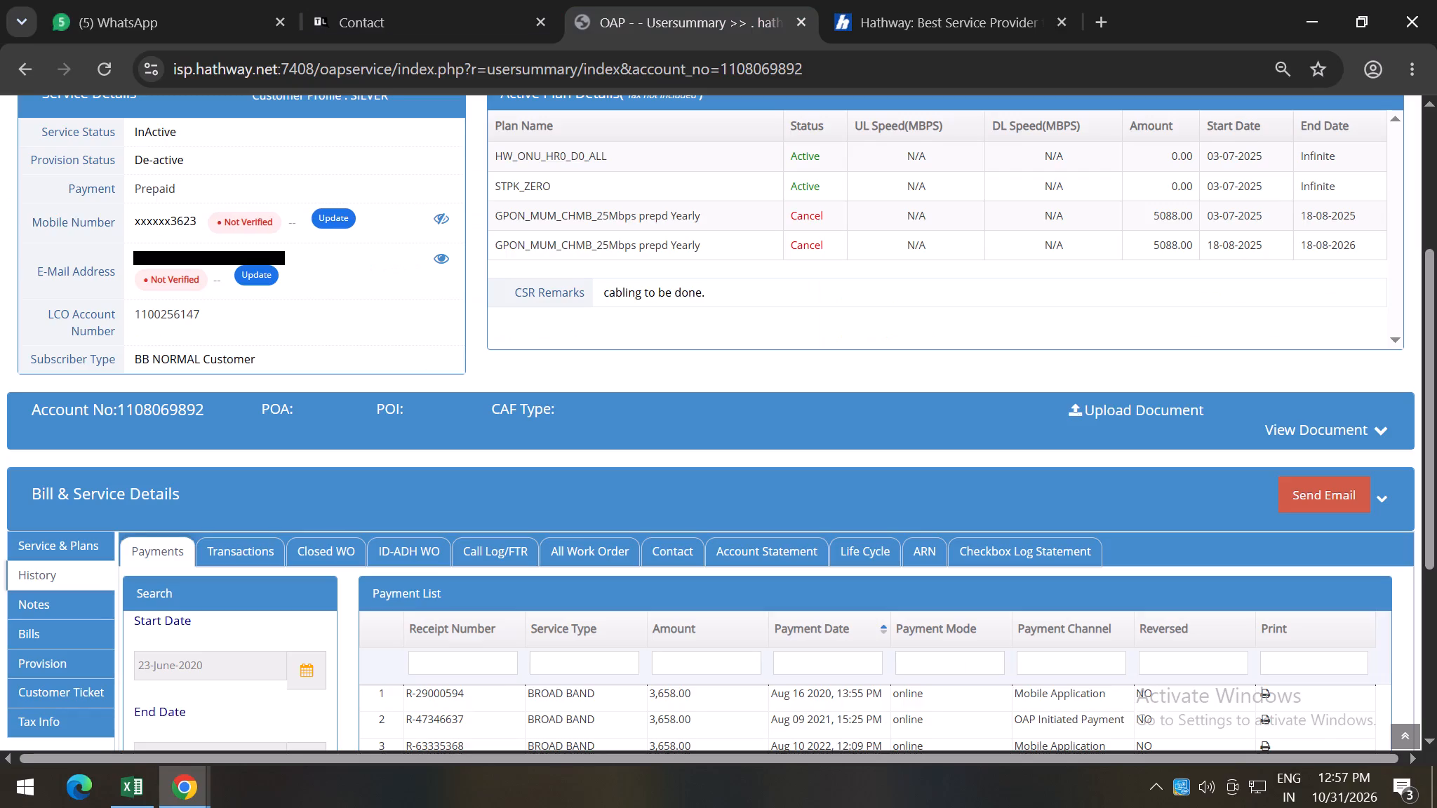
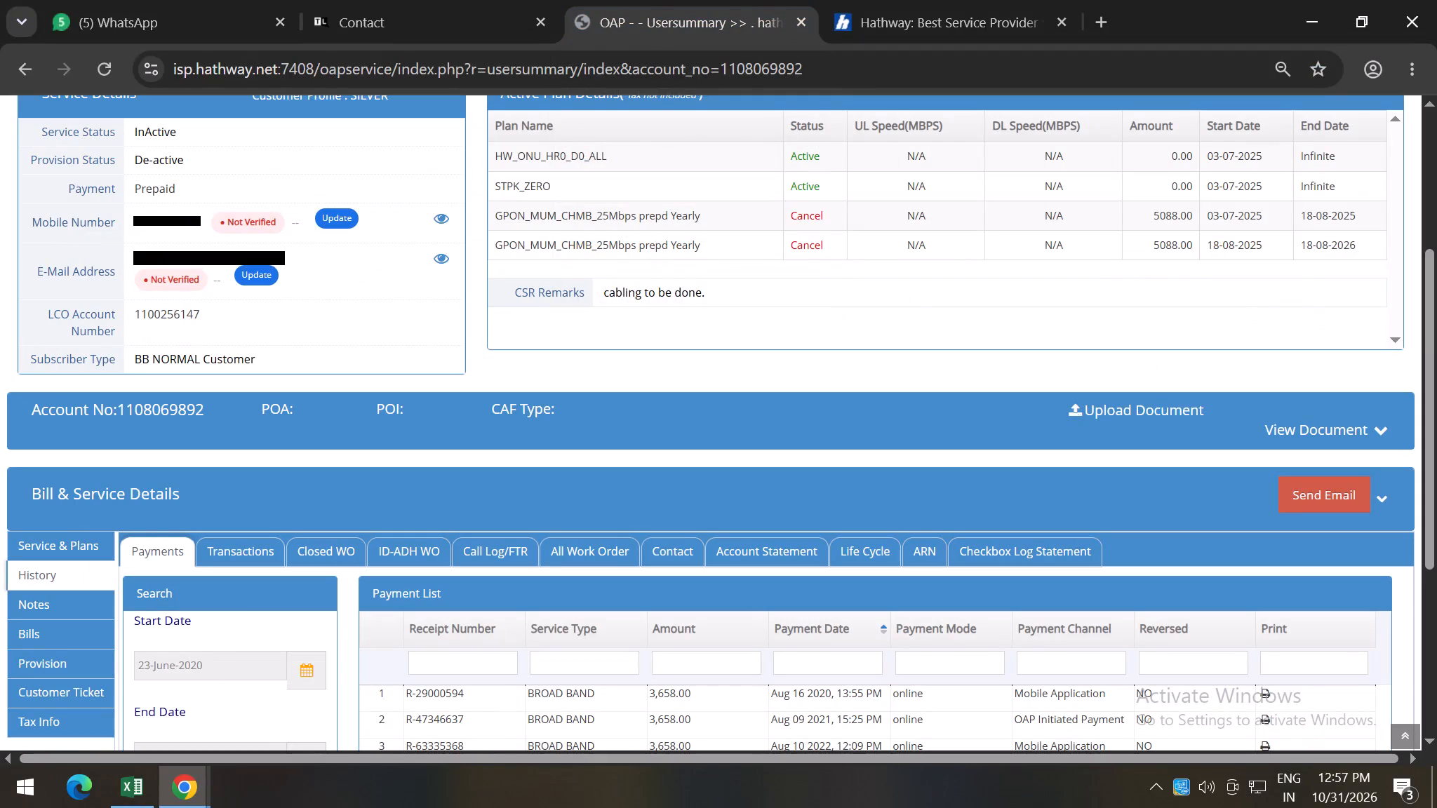
Mask the customer's e-mail address in Service Details.
click(443, 256)
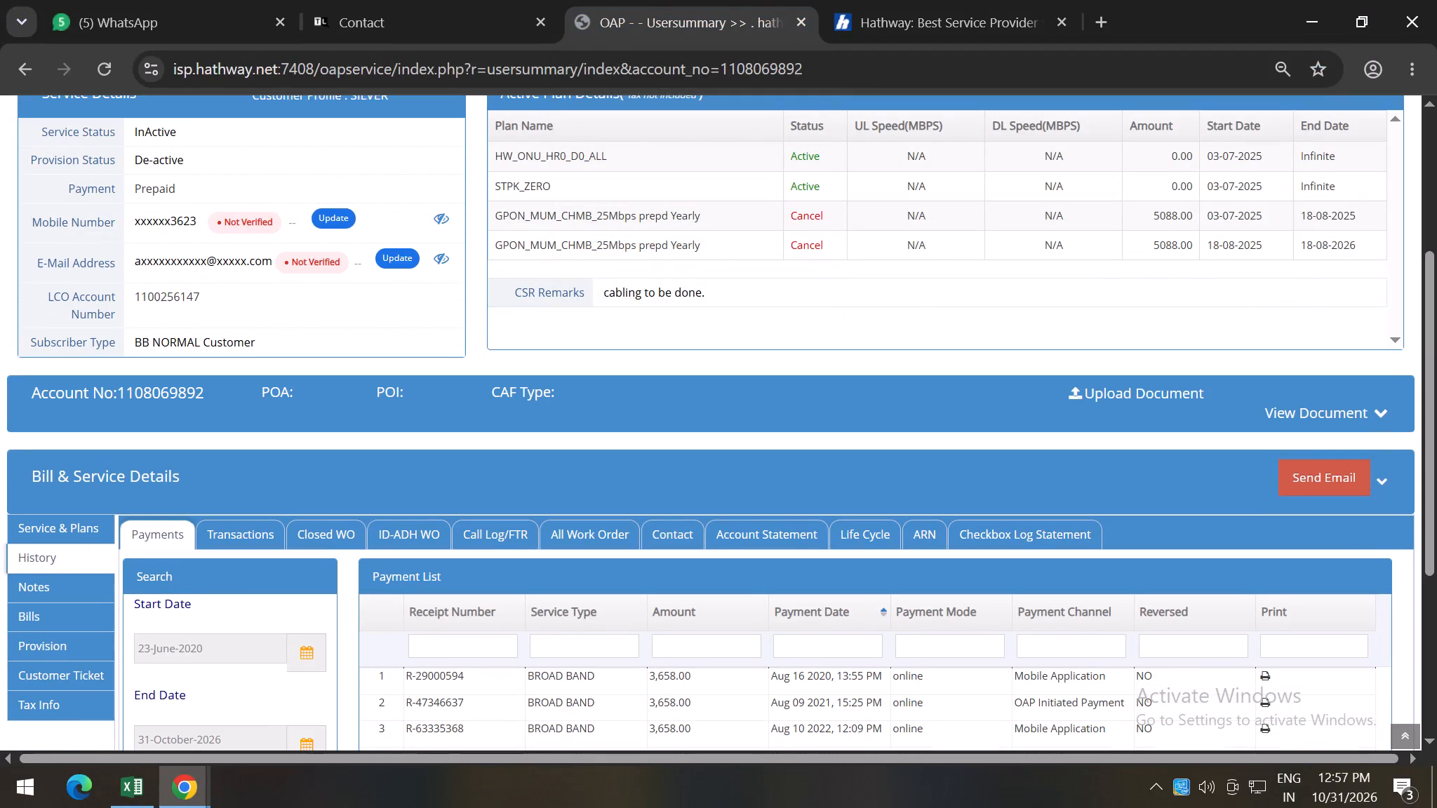
Search the customer's payment history for the period 23-June-2020 to 31-October-2026.
scroll(246, 687, down, 5)
click(254, 483)
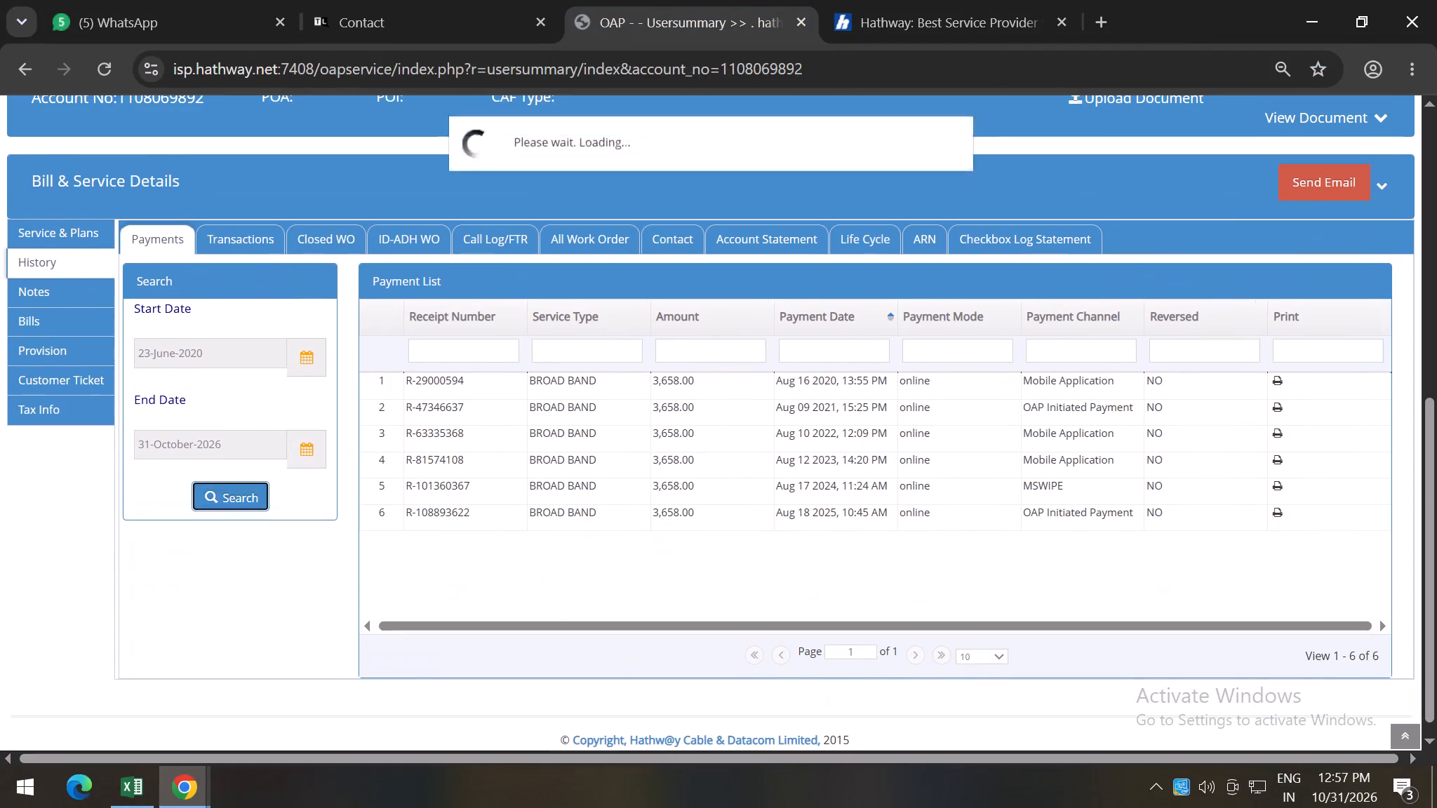
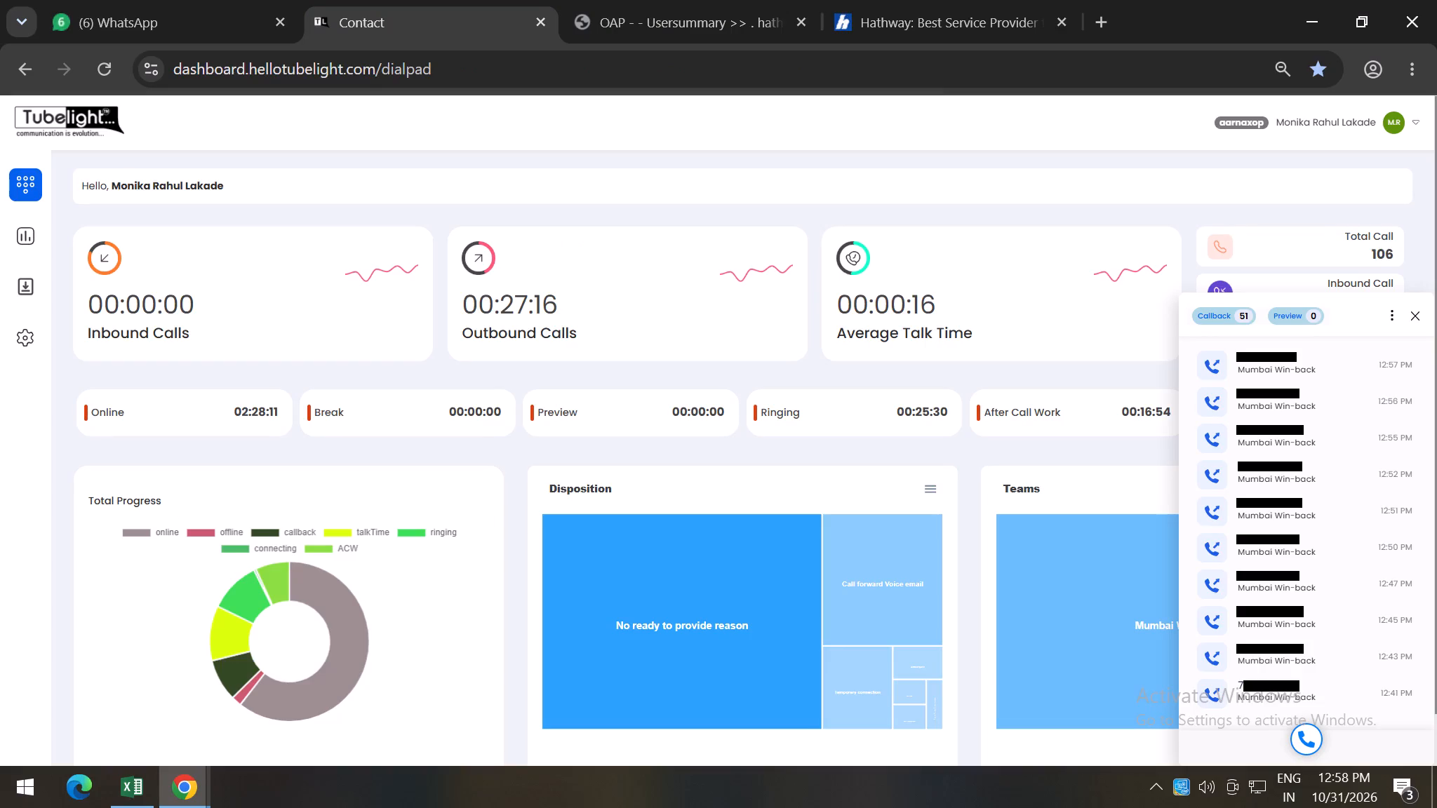
Switch to the OAP user summary and toggle the visibility of the customer's masked mobile number and e-mail address in Service Details.
scroll(460, 264, up, 2)
double_click(741, 0)
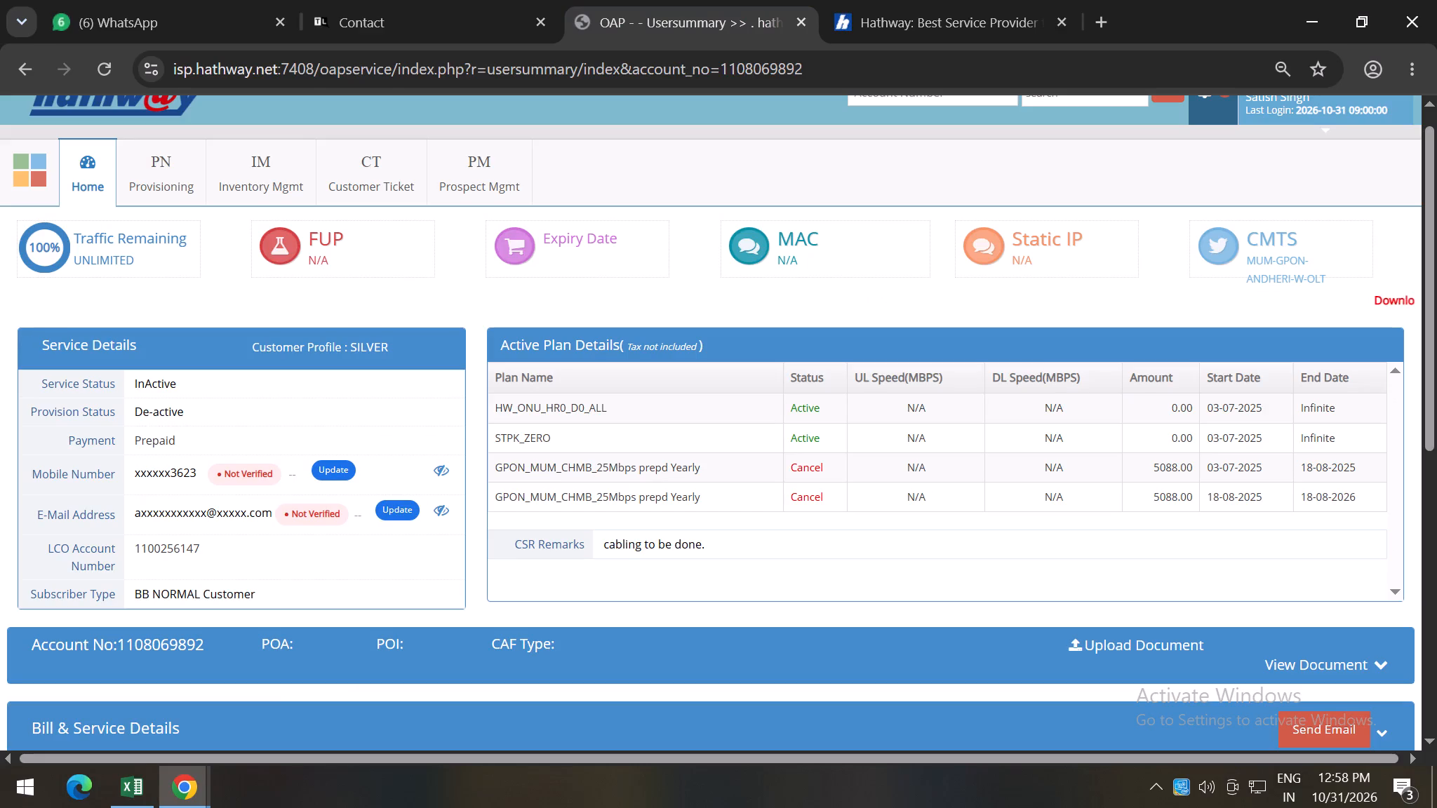
click(444, 475)
click(444, 475)
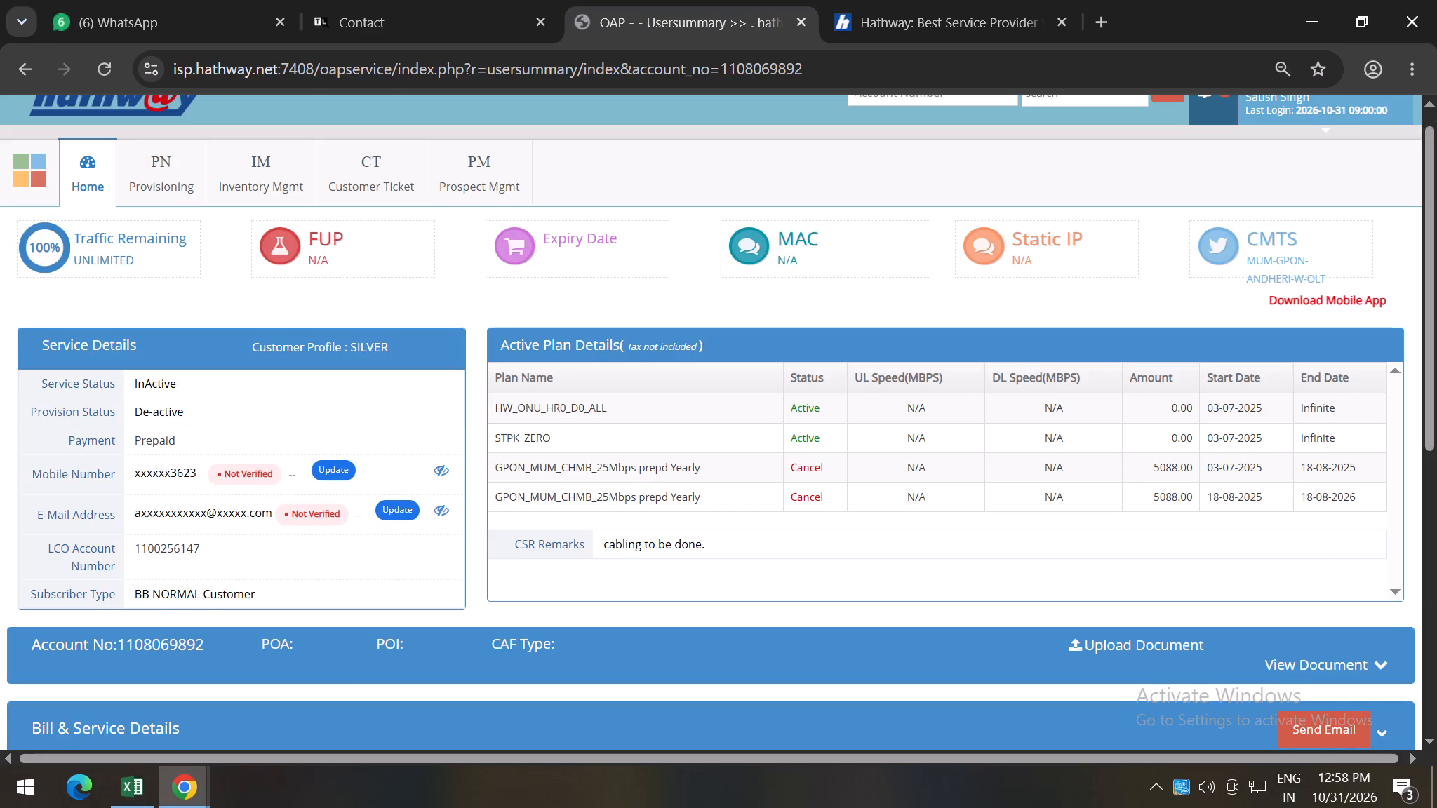
click(445, 511)
click(445, 511)
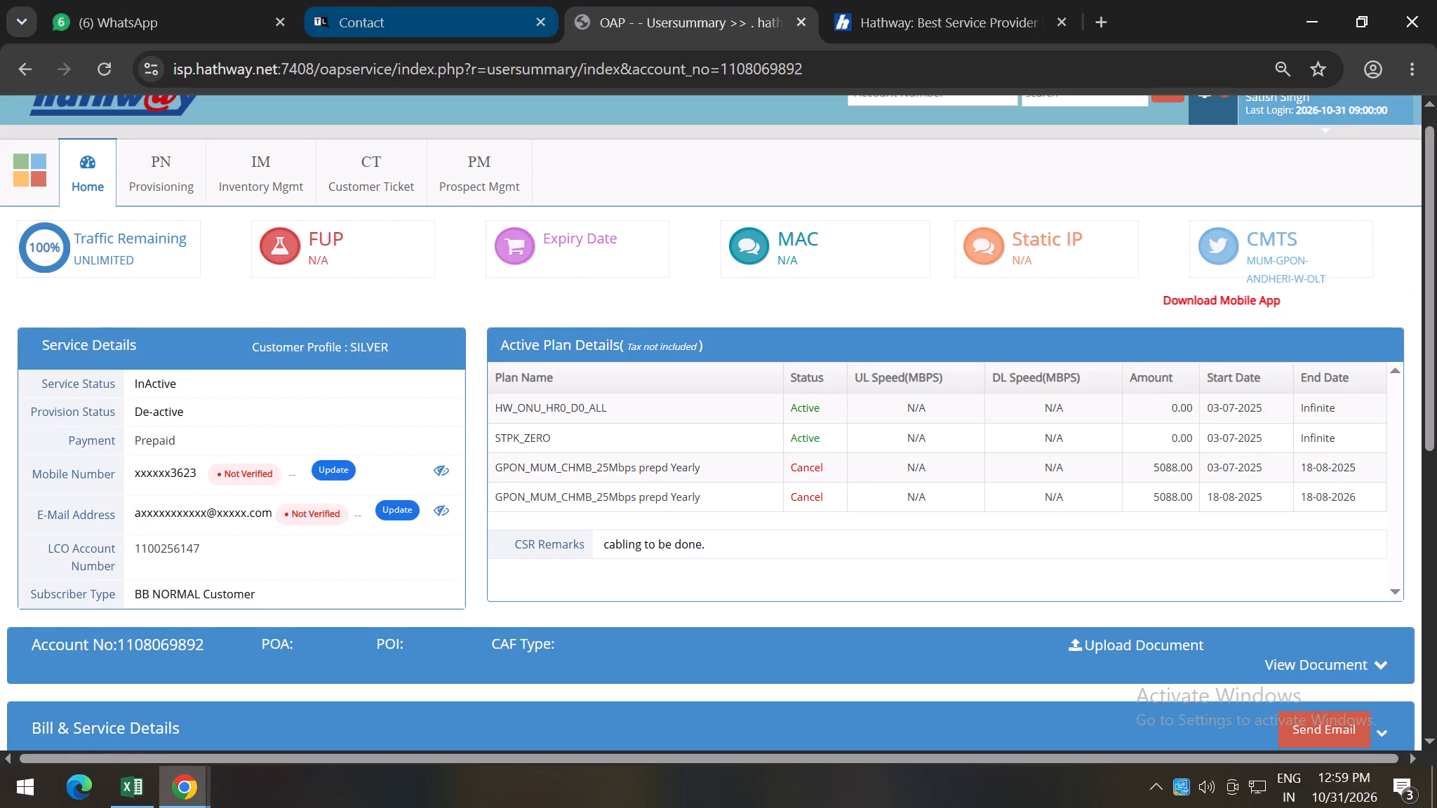
Switch to the Tubelight contact page and submit the Mumbai Win-back call tagged Personal reasons, Not Required, No ready to provide reason.
scroll(359, 276, up, 4)
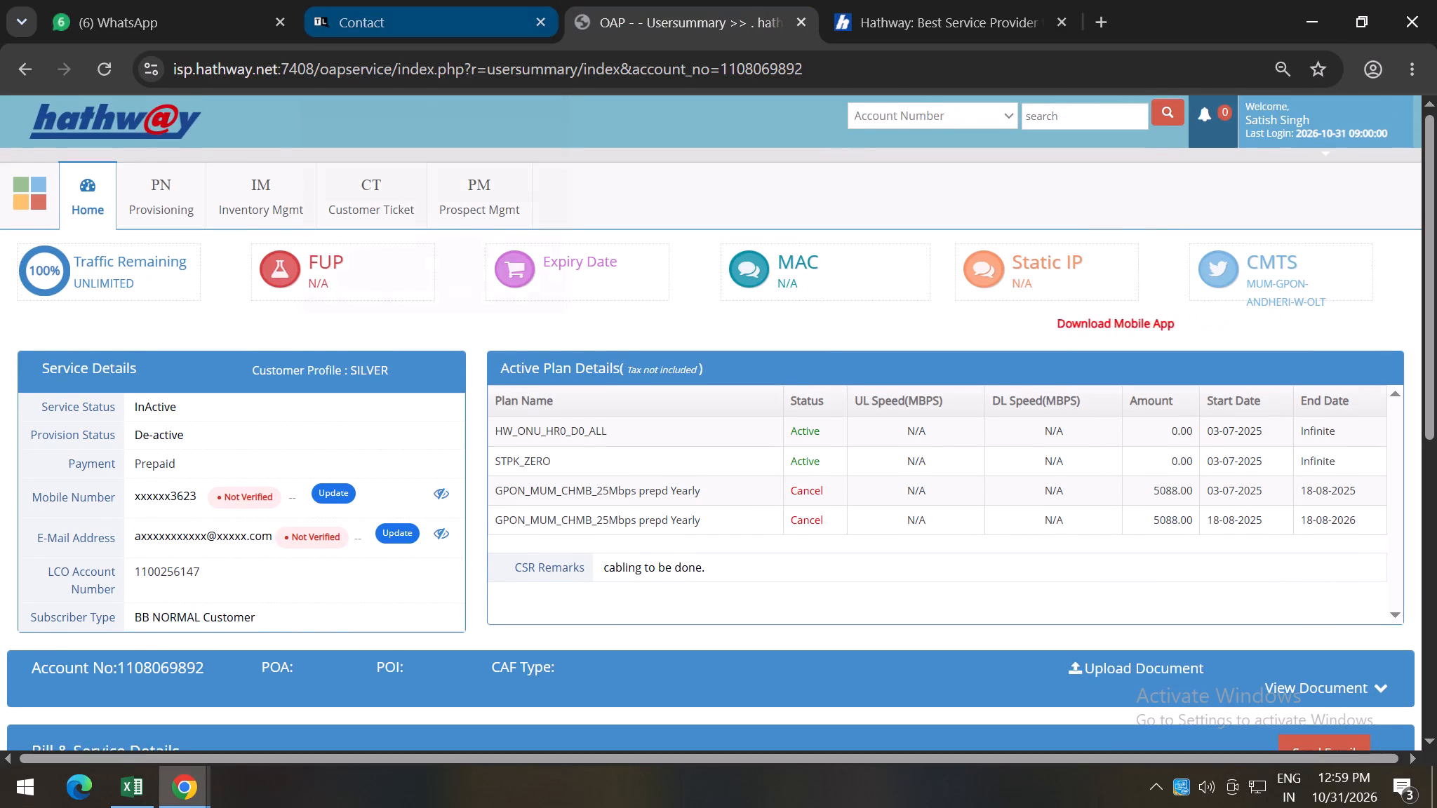
click(427, 0)
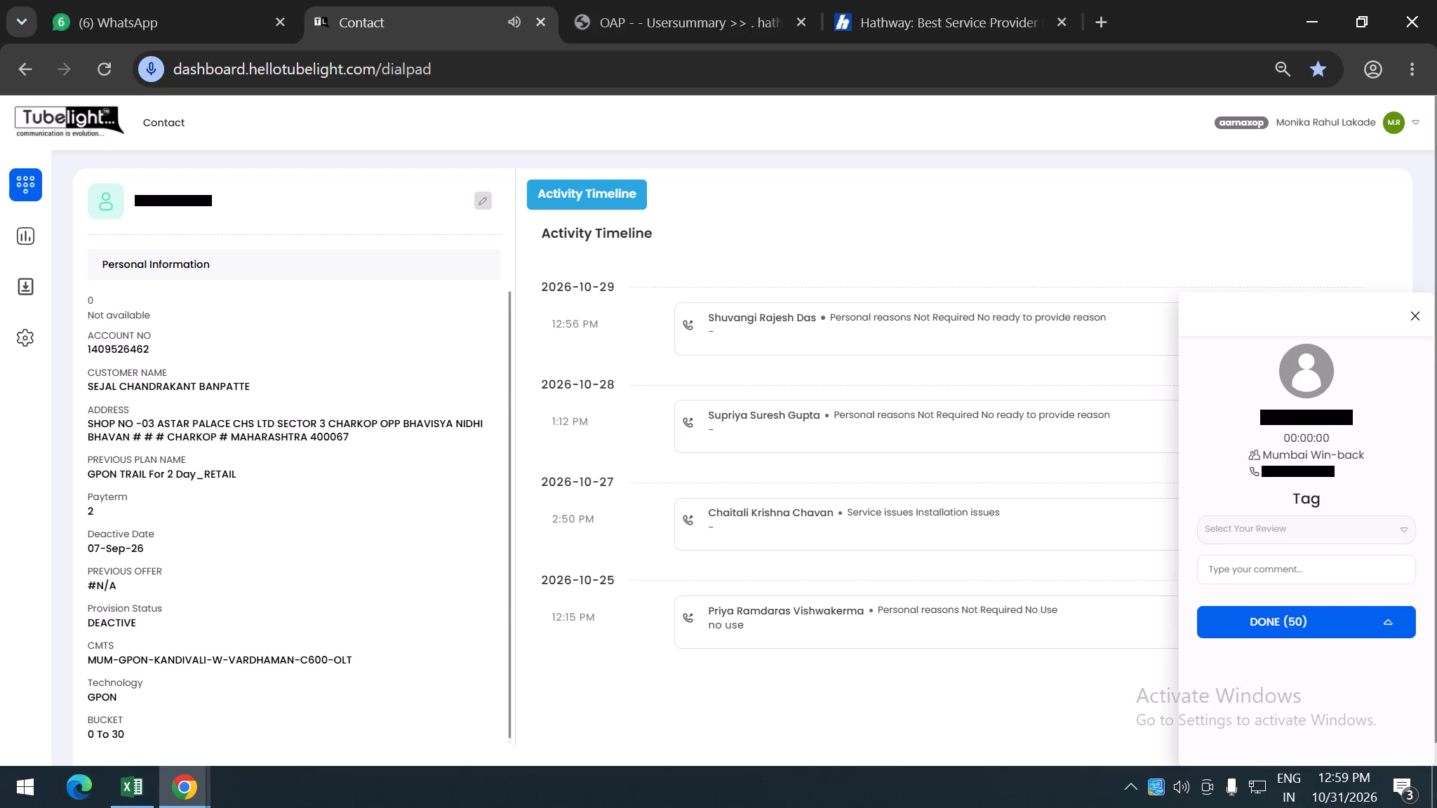
click(1303, 531)
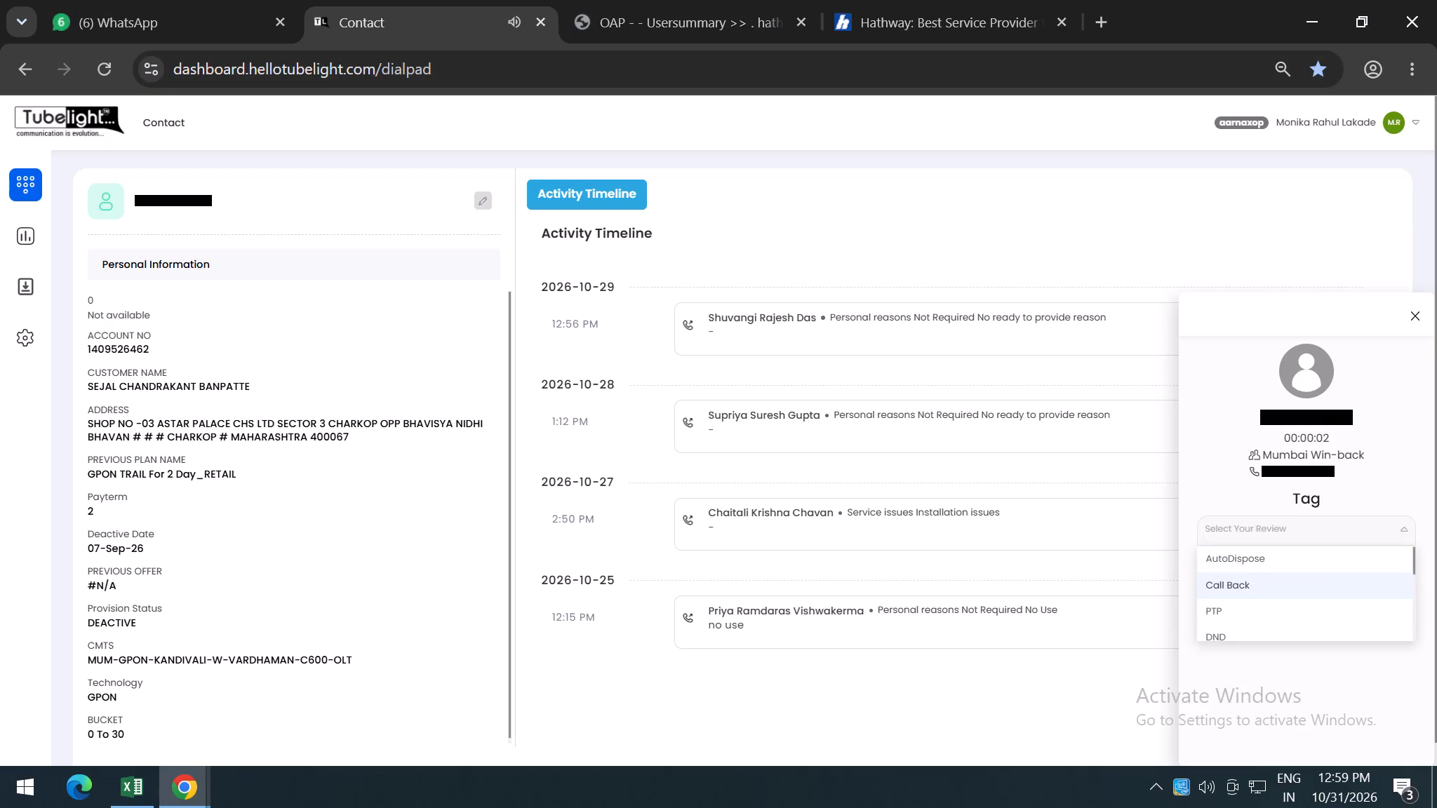
scroll(1265, 586, down, 1)
click(1264, 593)
click(1308, 527)
click(1281, 611)
drag(1314, 557, 1313, 566)
click(1291, 610)
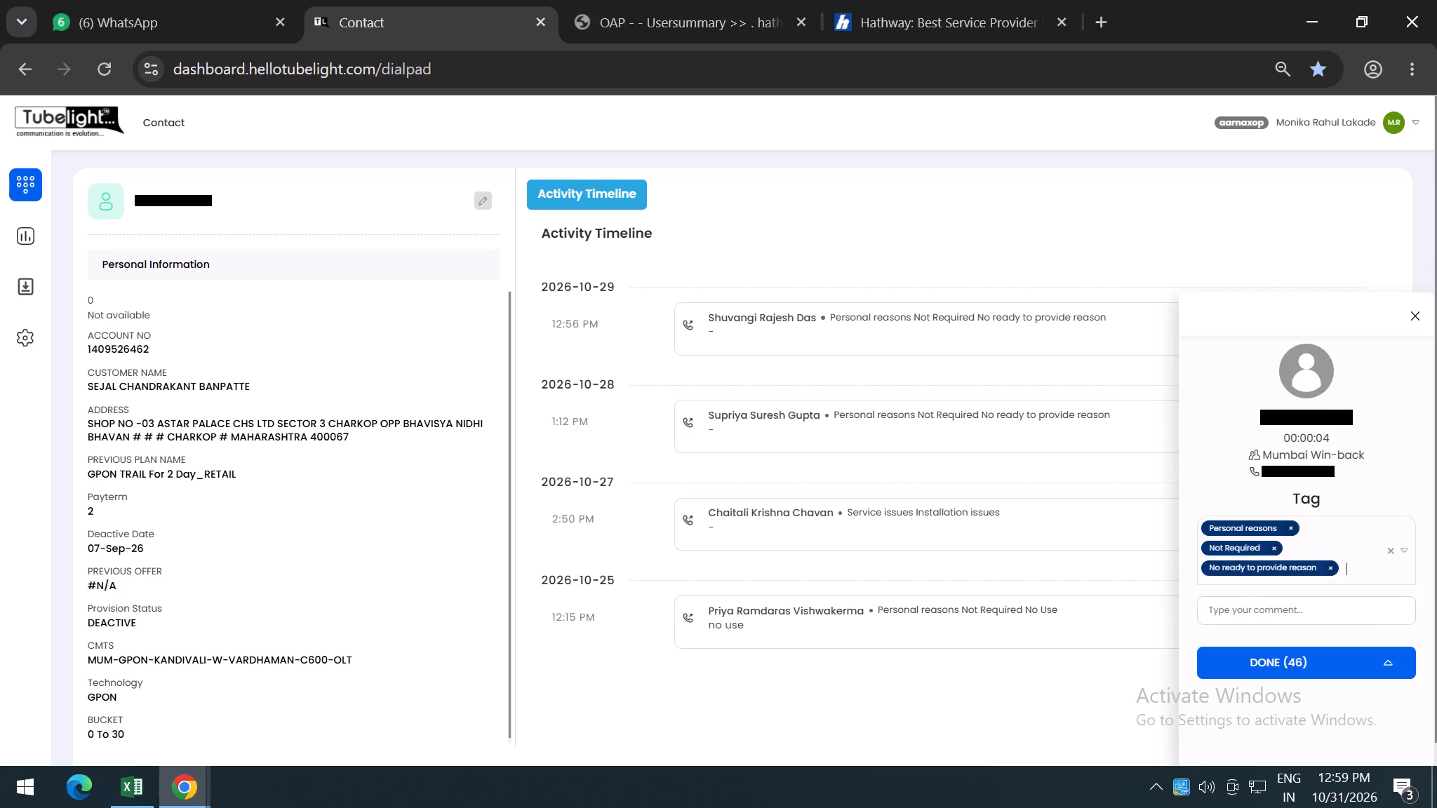
click(1290, 661)
Switch back to the customer's user summary in OAP.
click(721, 0)
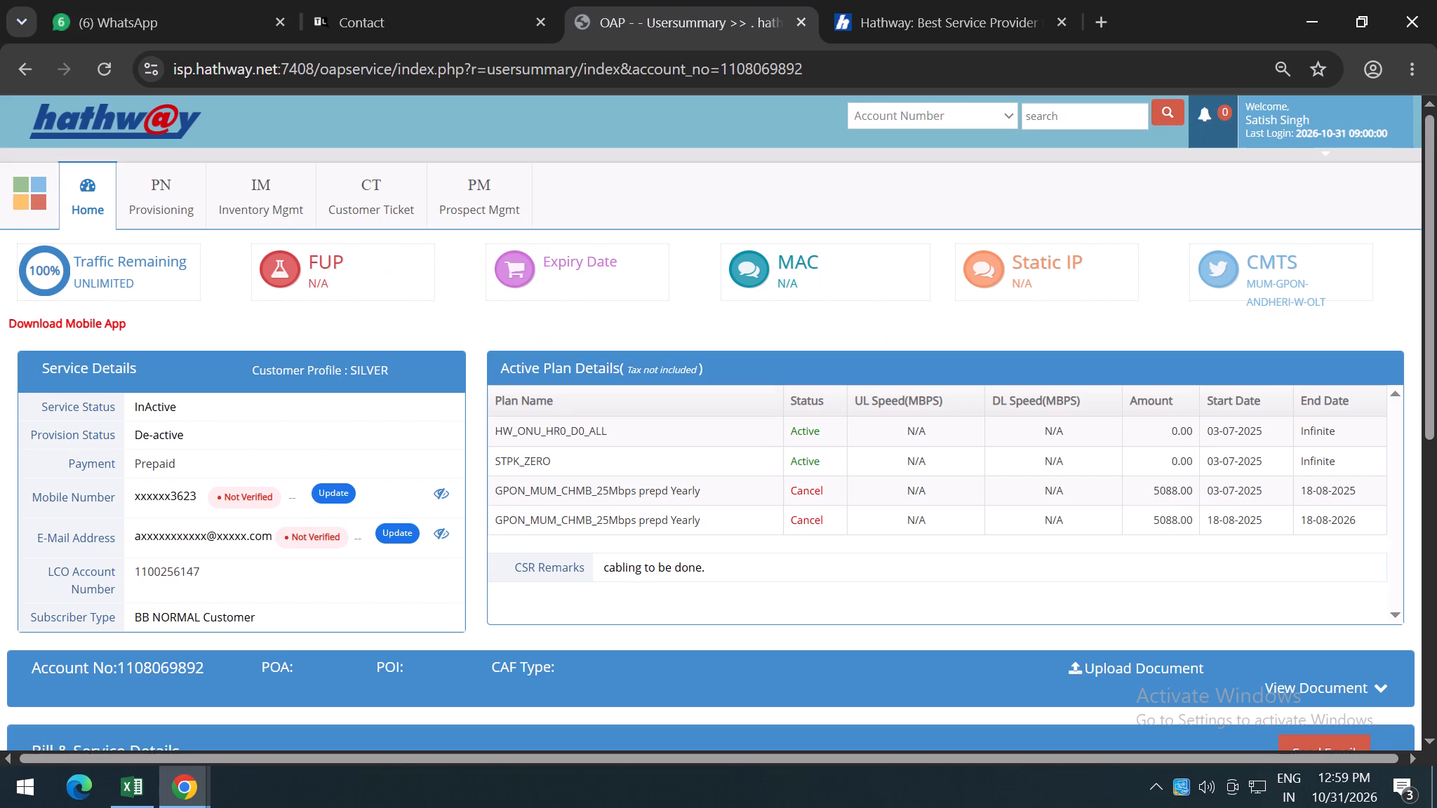
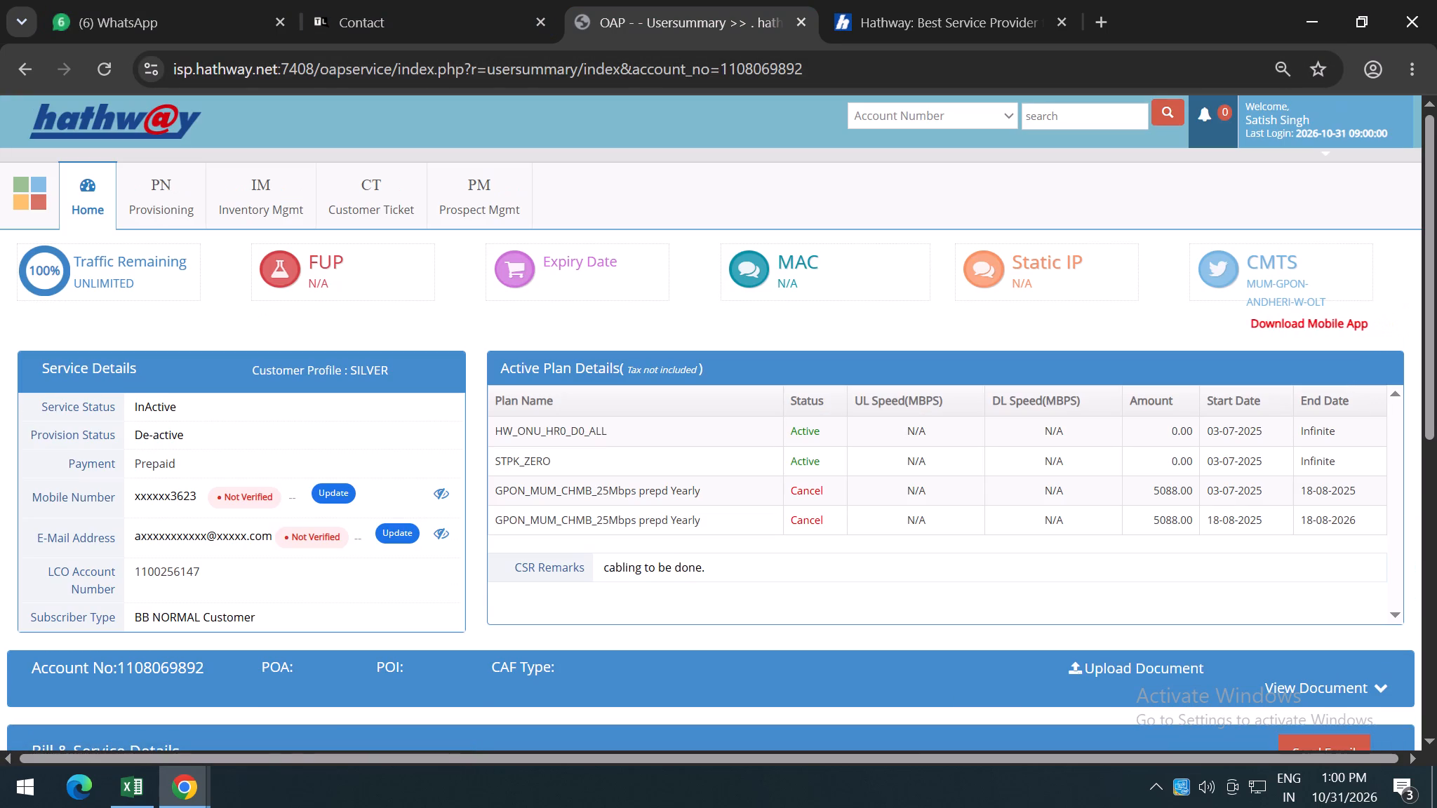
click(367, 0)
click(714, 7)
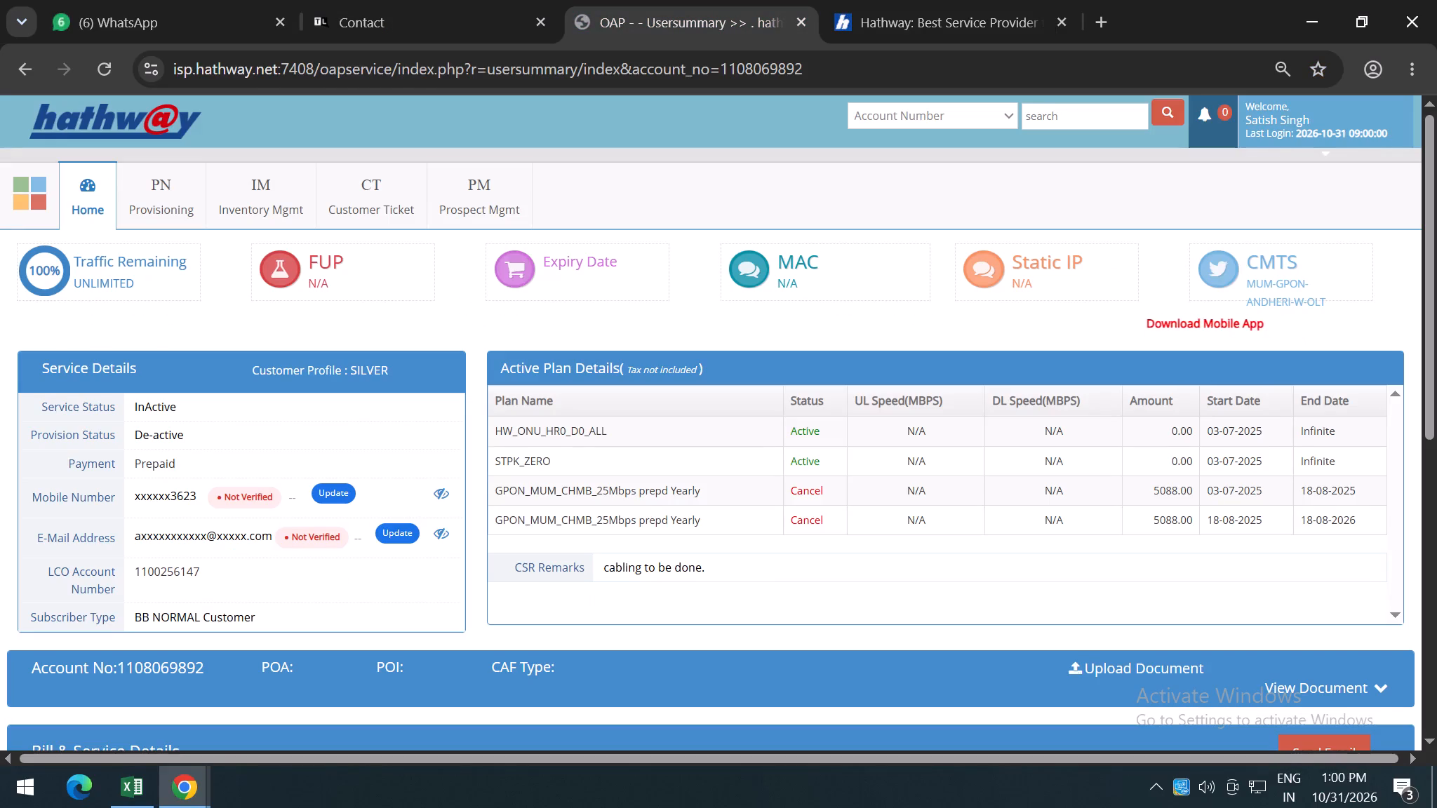
Switch to the Tubelight dialpad to view the Mumbai Win-back call list, and return to the customer's OAP user summary.
click(432, 17)
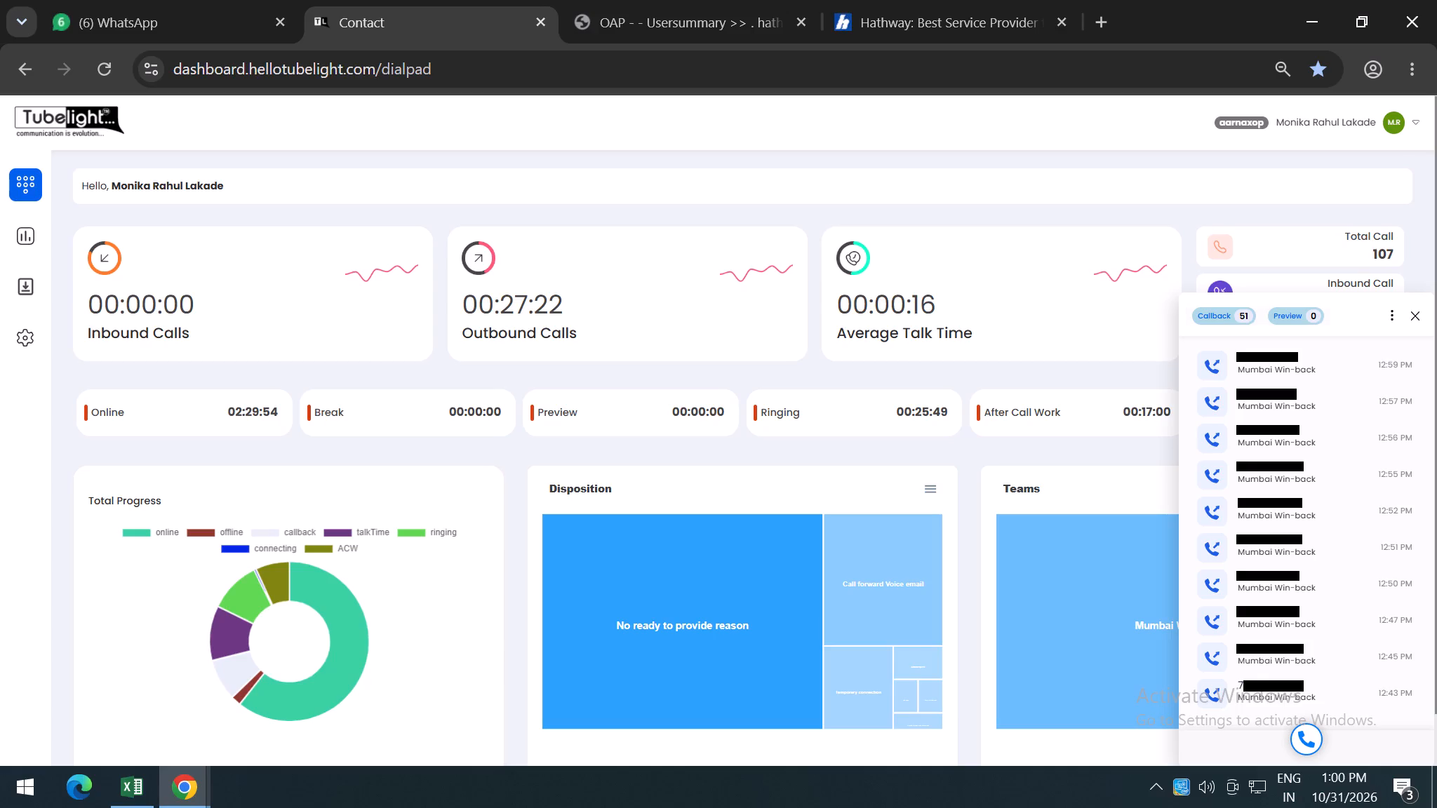
click(718, 0)
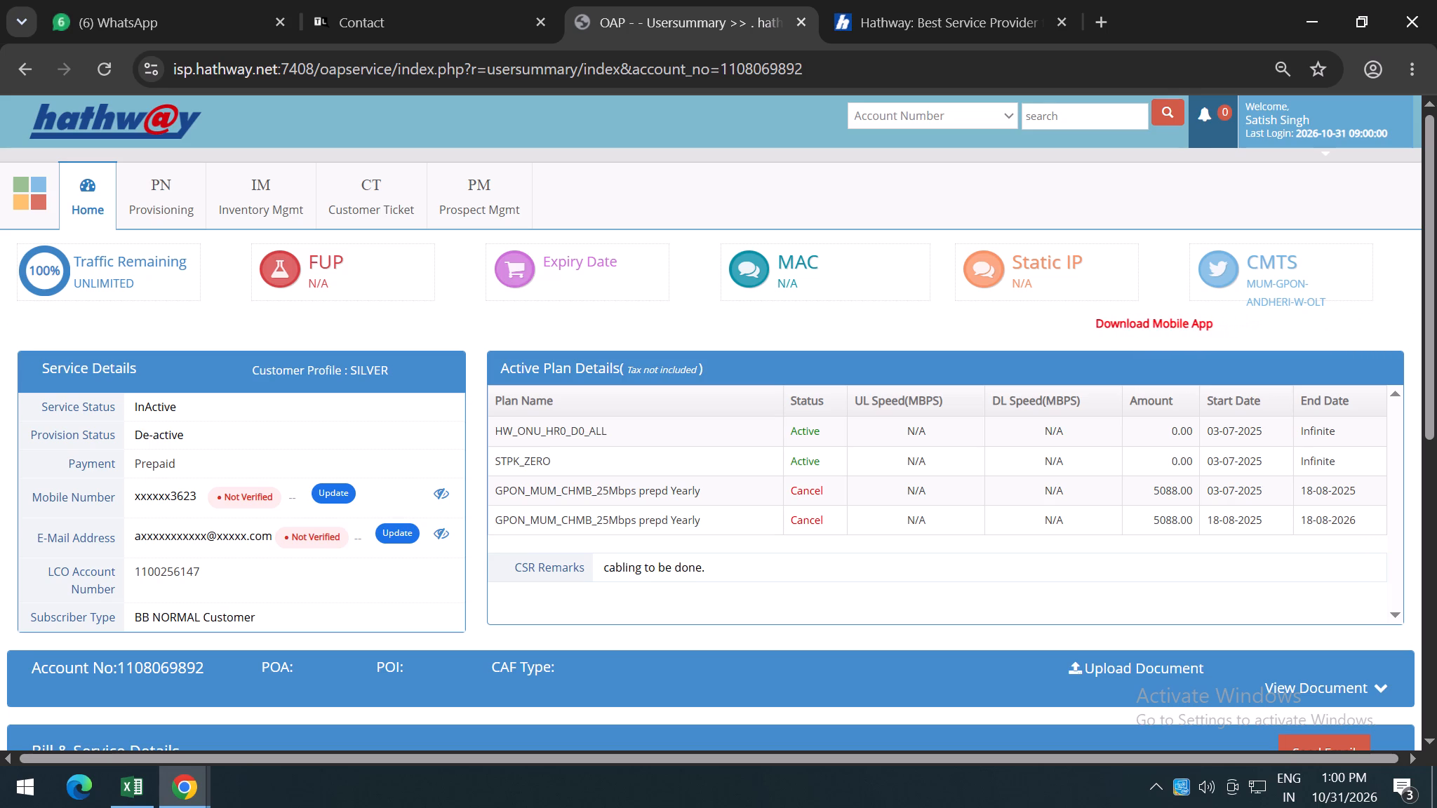
Switch to the Tubelight dialpad, end the active Mumbai Win-back call, and submit it tagged Not Connect, Not Contactable and a further sub-reason.
click(439, 1)
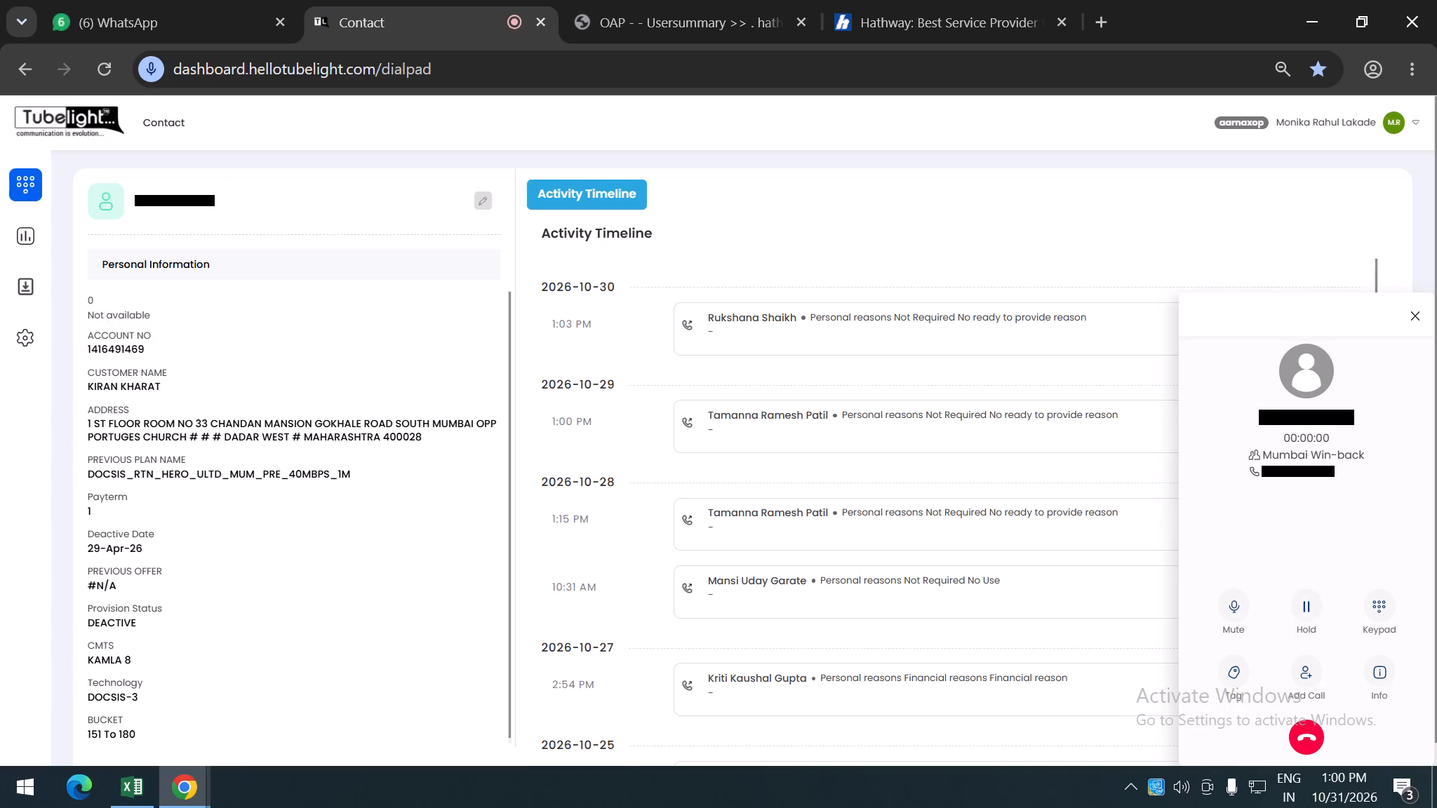
double_click(1296, 736)
click(1266, 524)
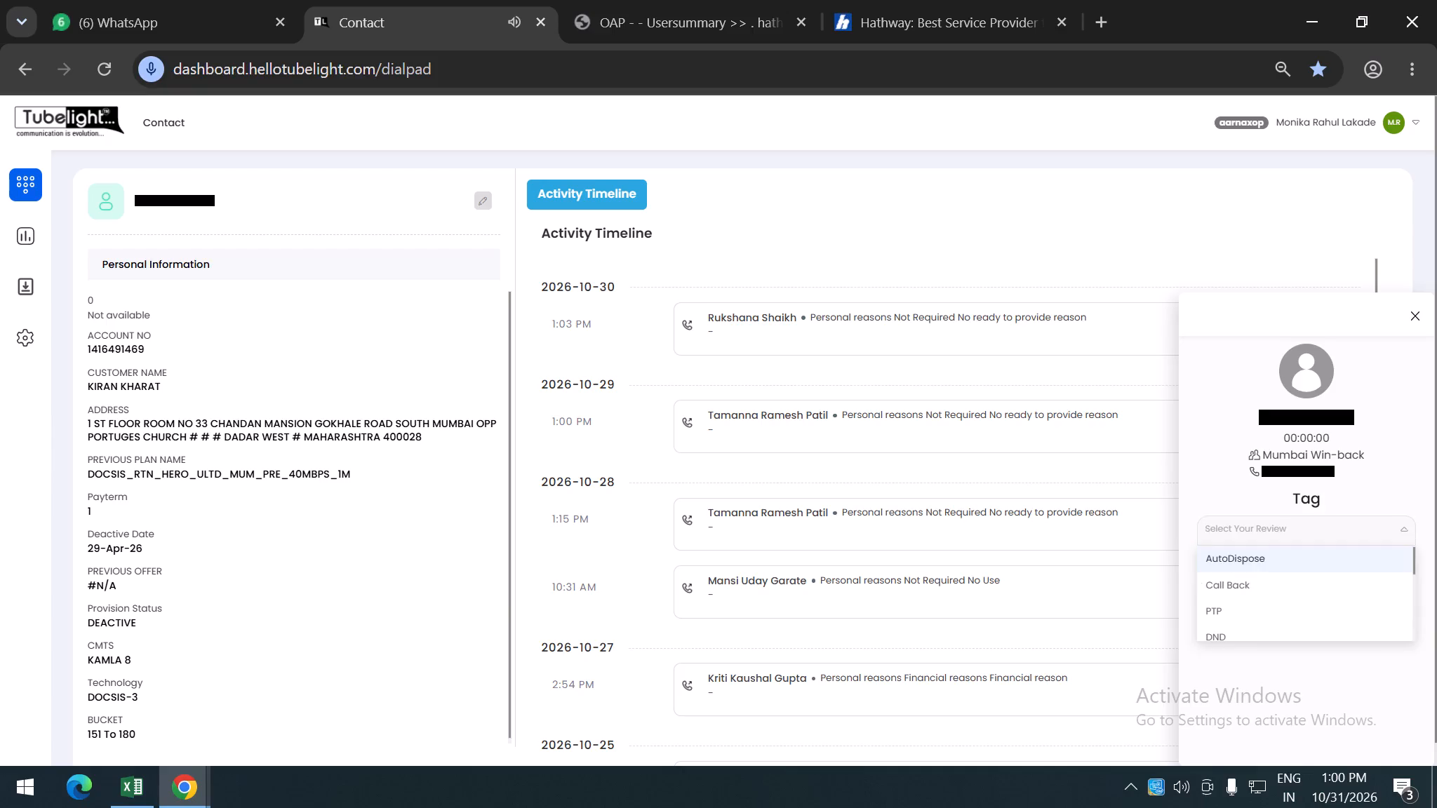
scroll(1255, 613, down, 3)
click(1264, 605)
click(1305, 525)
click(1255, 592)
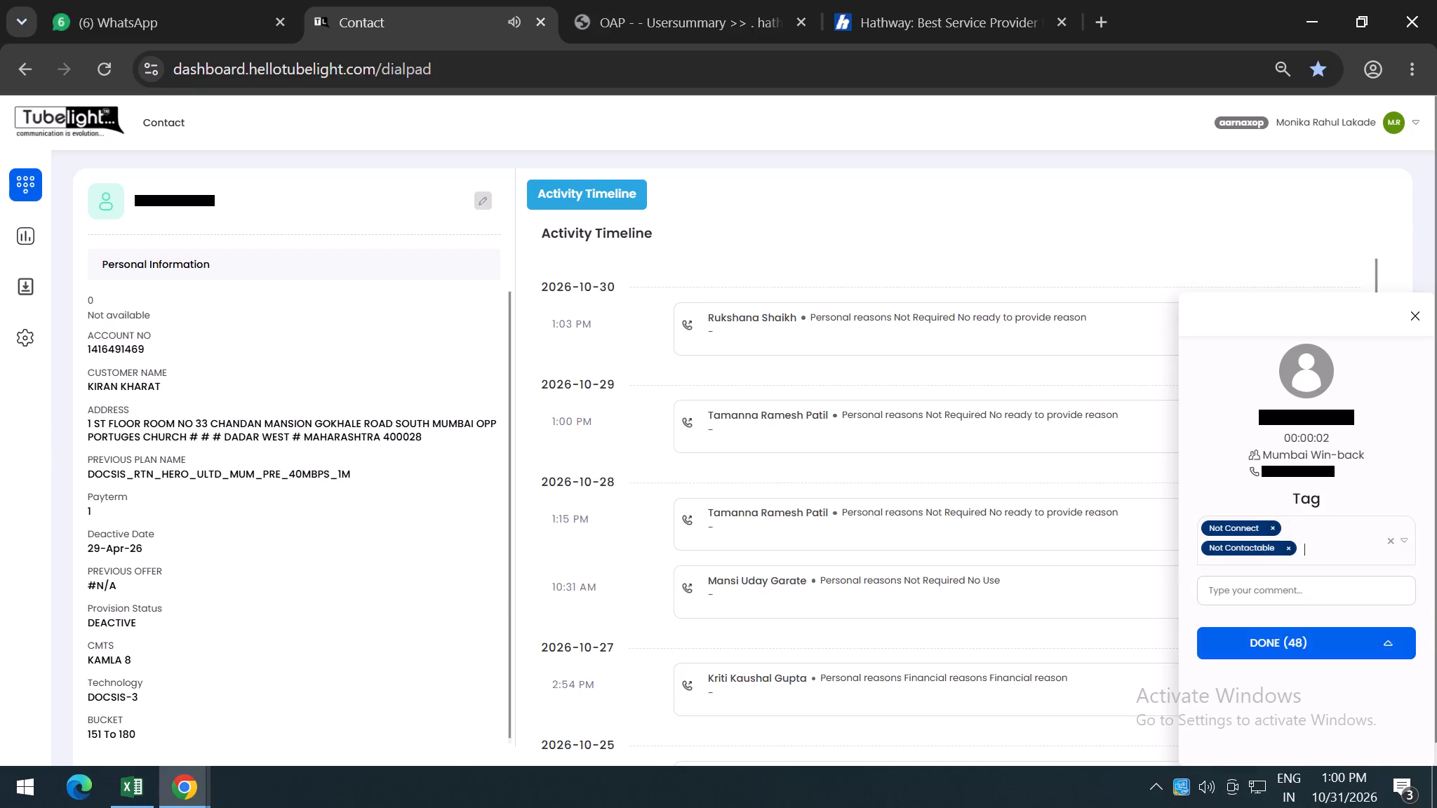
click(1307, 555)
scroll(1278, 622, down, 4)
click(1281, 636)
click(1285, 673)
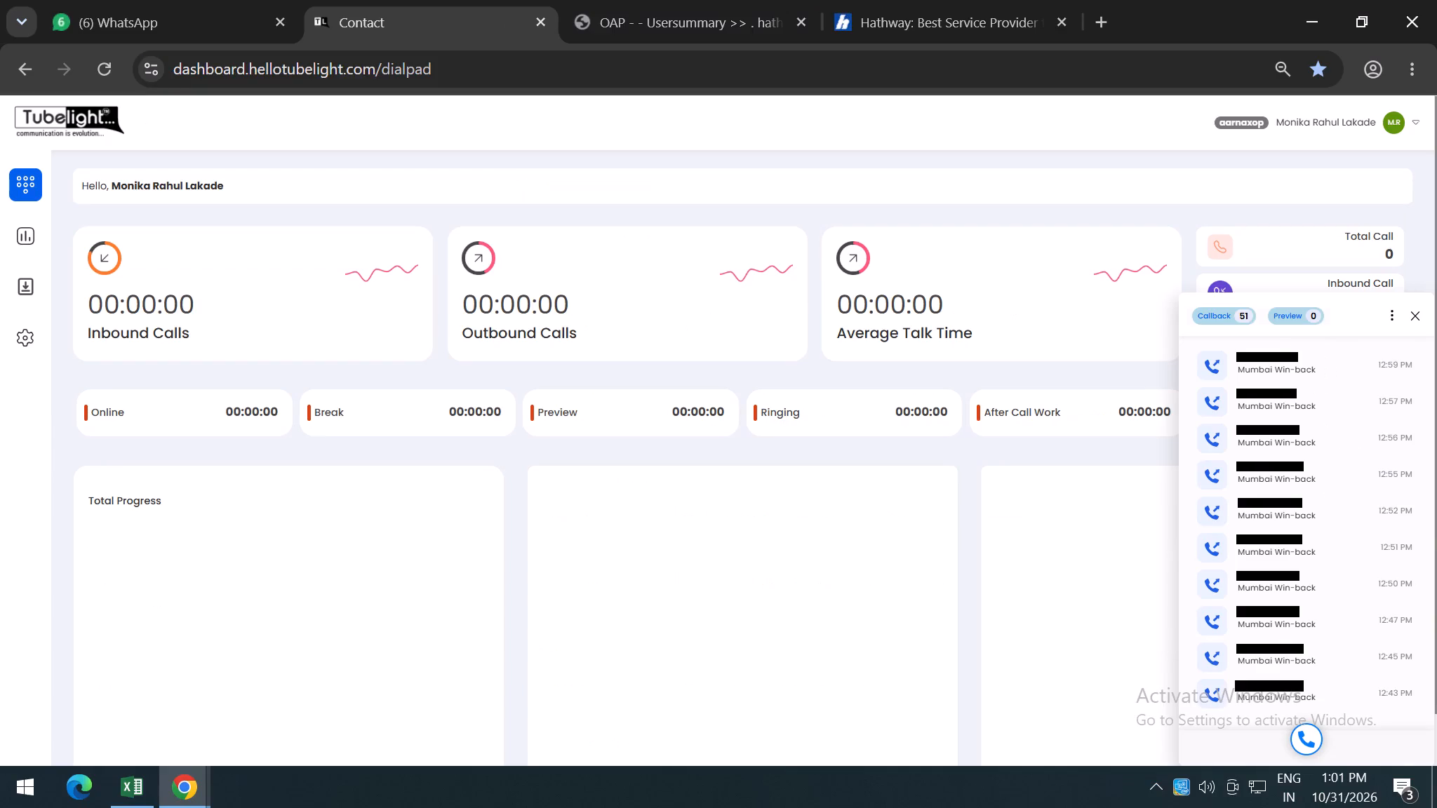
Switch to the OAP user summary and reveal the customer's masked mobile number and e-mail address in Service Details.
click(672, 4)
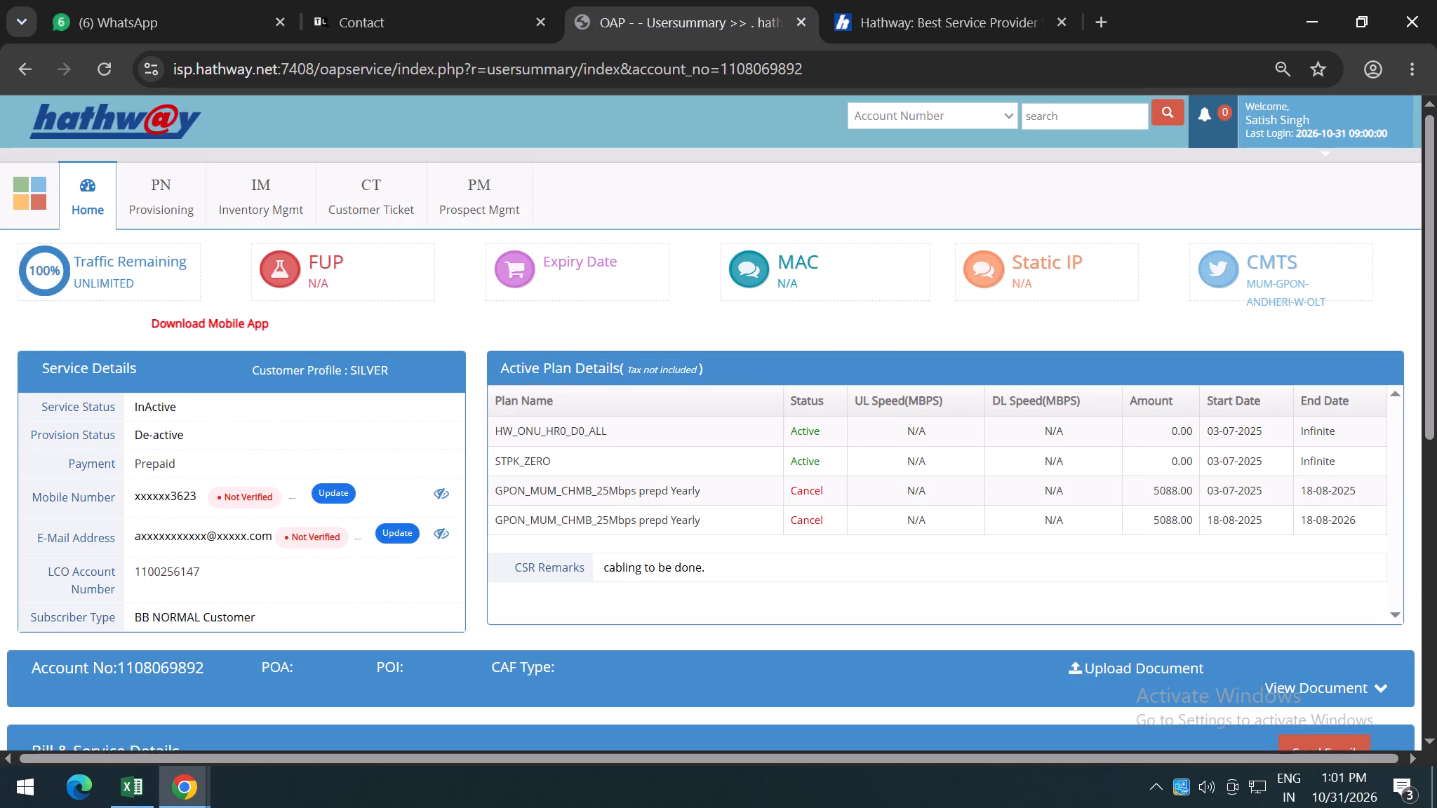
scroll(272, 521, down, 3)
click(439, 176)
click(437, 204)
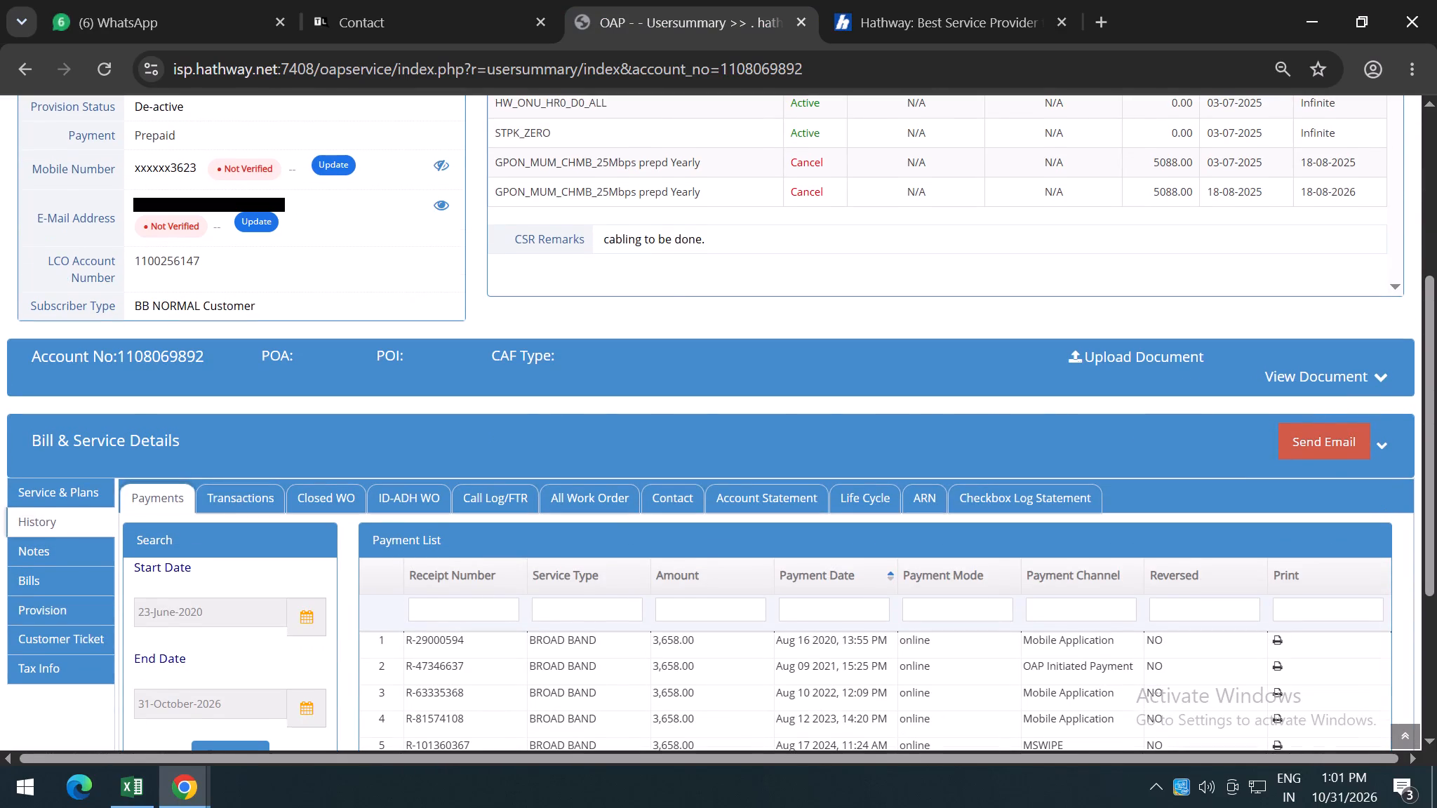
click(445, 162)
click(445, 162)
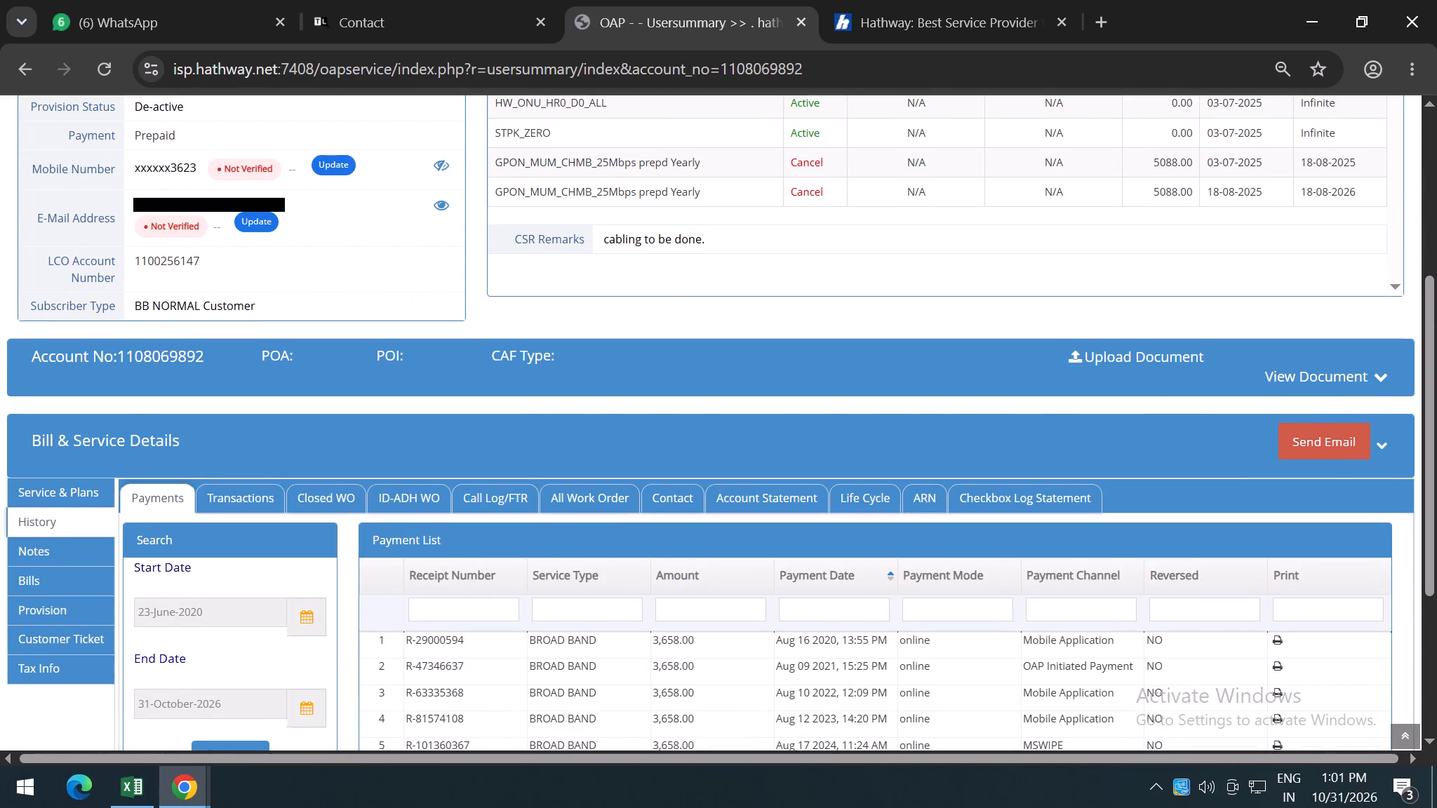
click(438, 215)
click(438, 215)
click(450, 175)
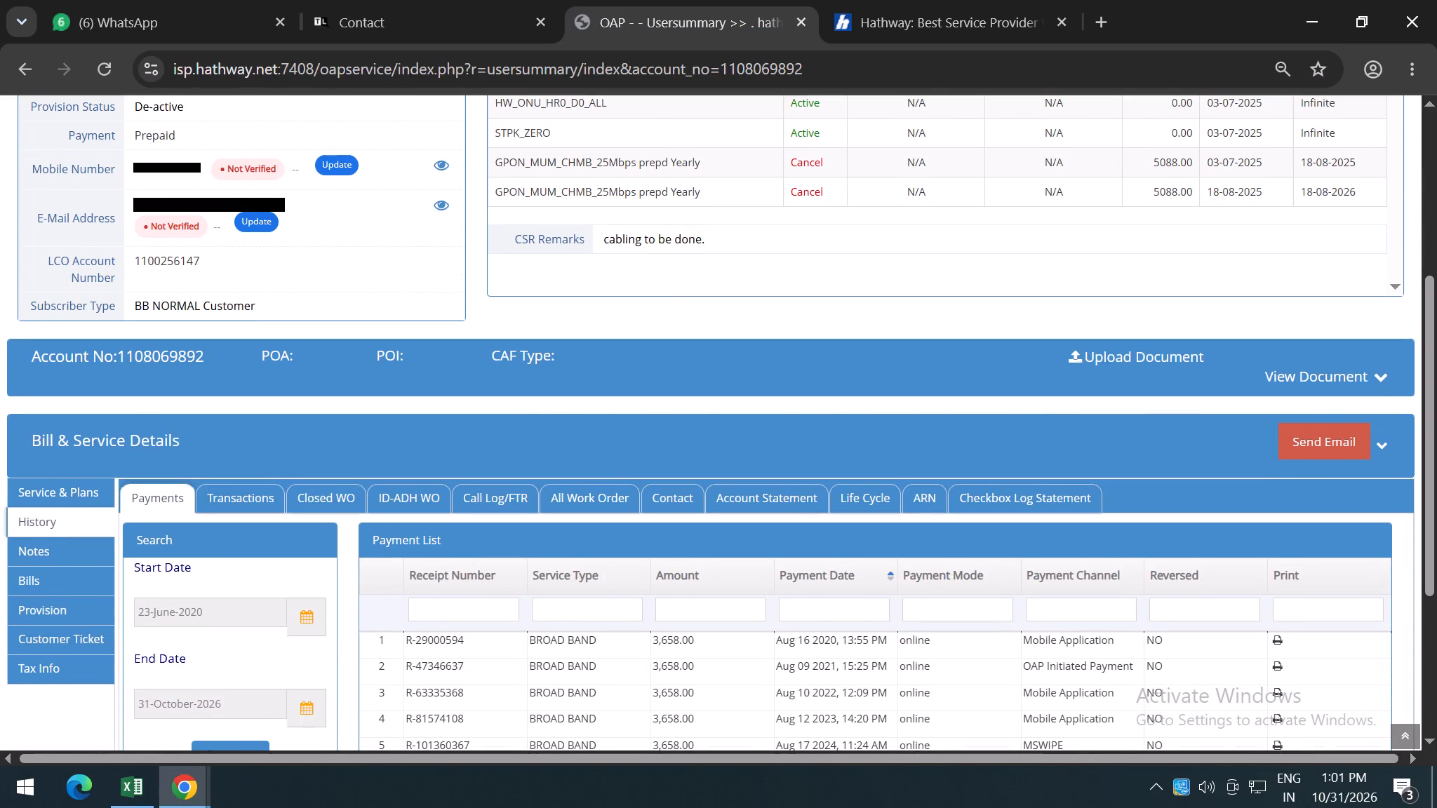
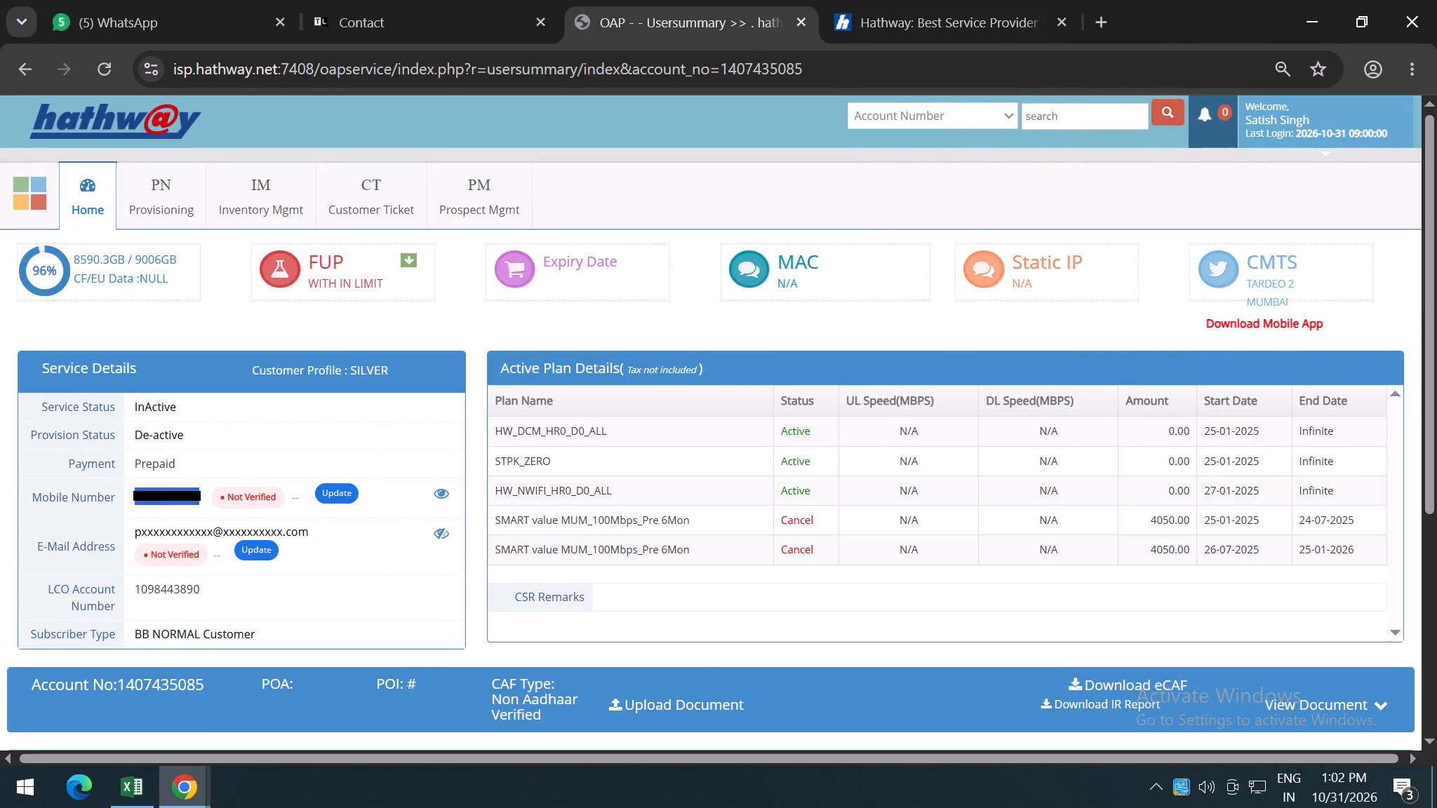
Copy the customer's mobile number from the OAP Service Details, switch to the Tubelight dialpad, enter the number and place the call.
key(ctrl+c)
click(386, 0)
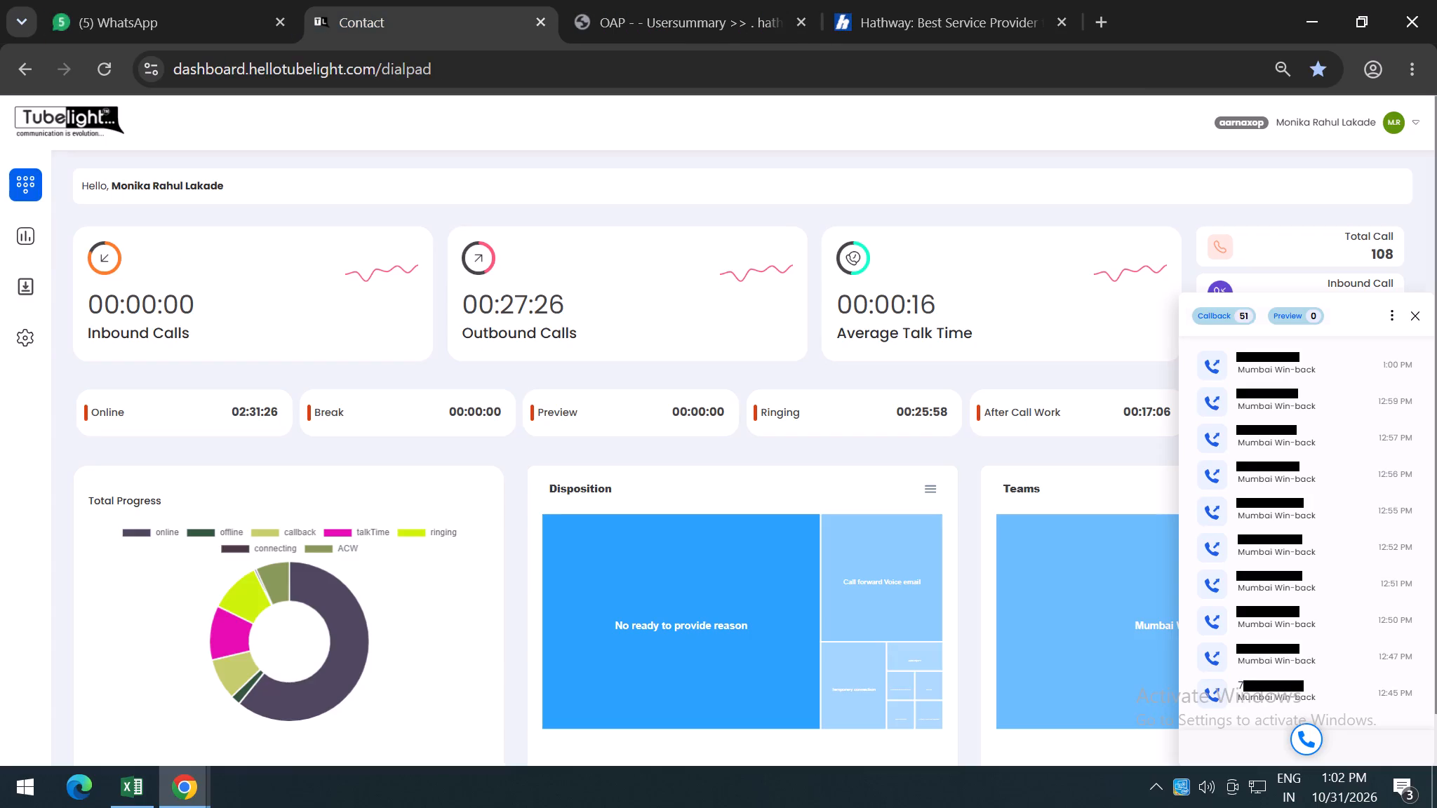
click(1316, 742)
click(1304, 583)
key(ctrl+v)
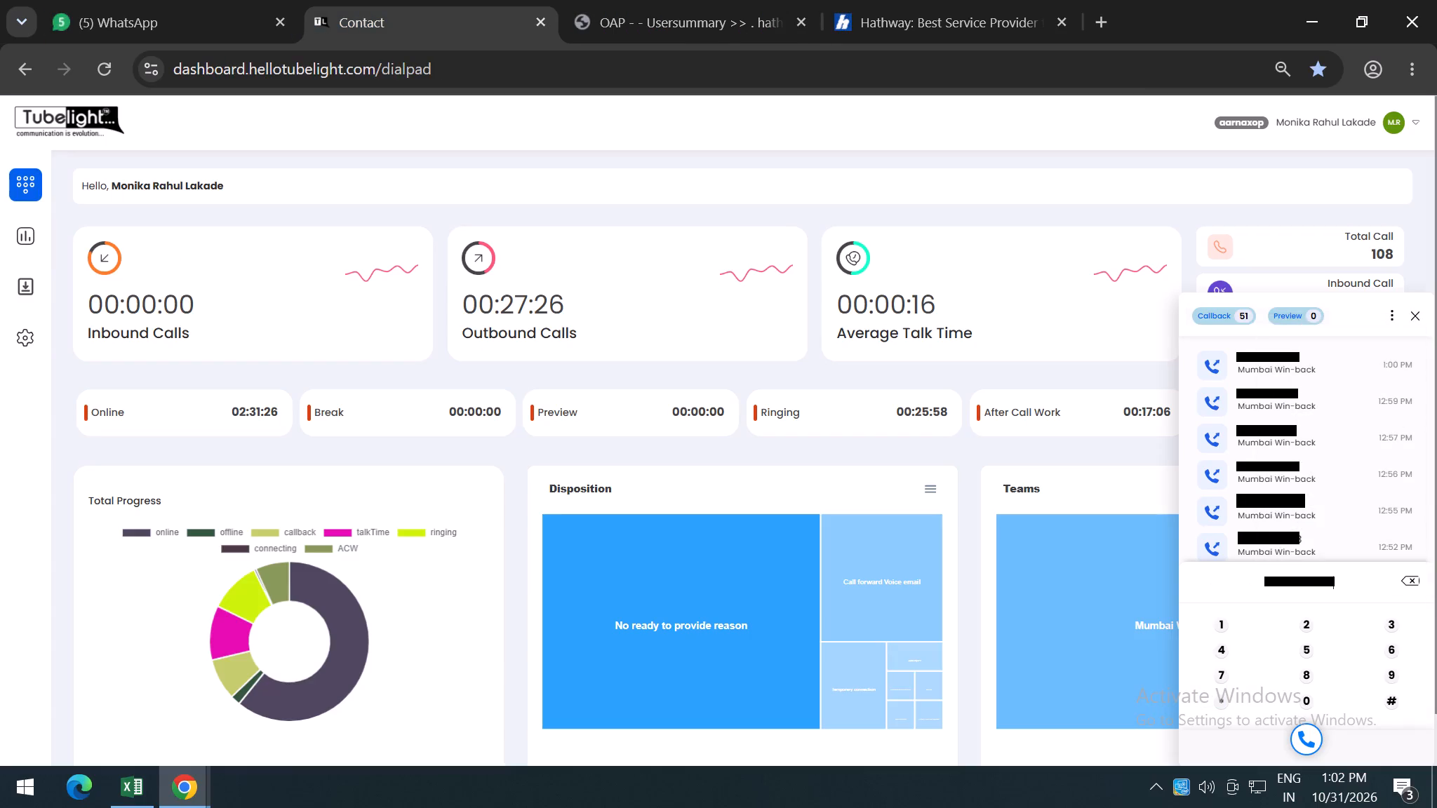
click(1301, 733)
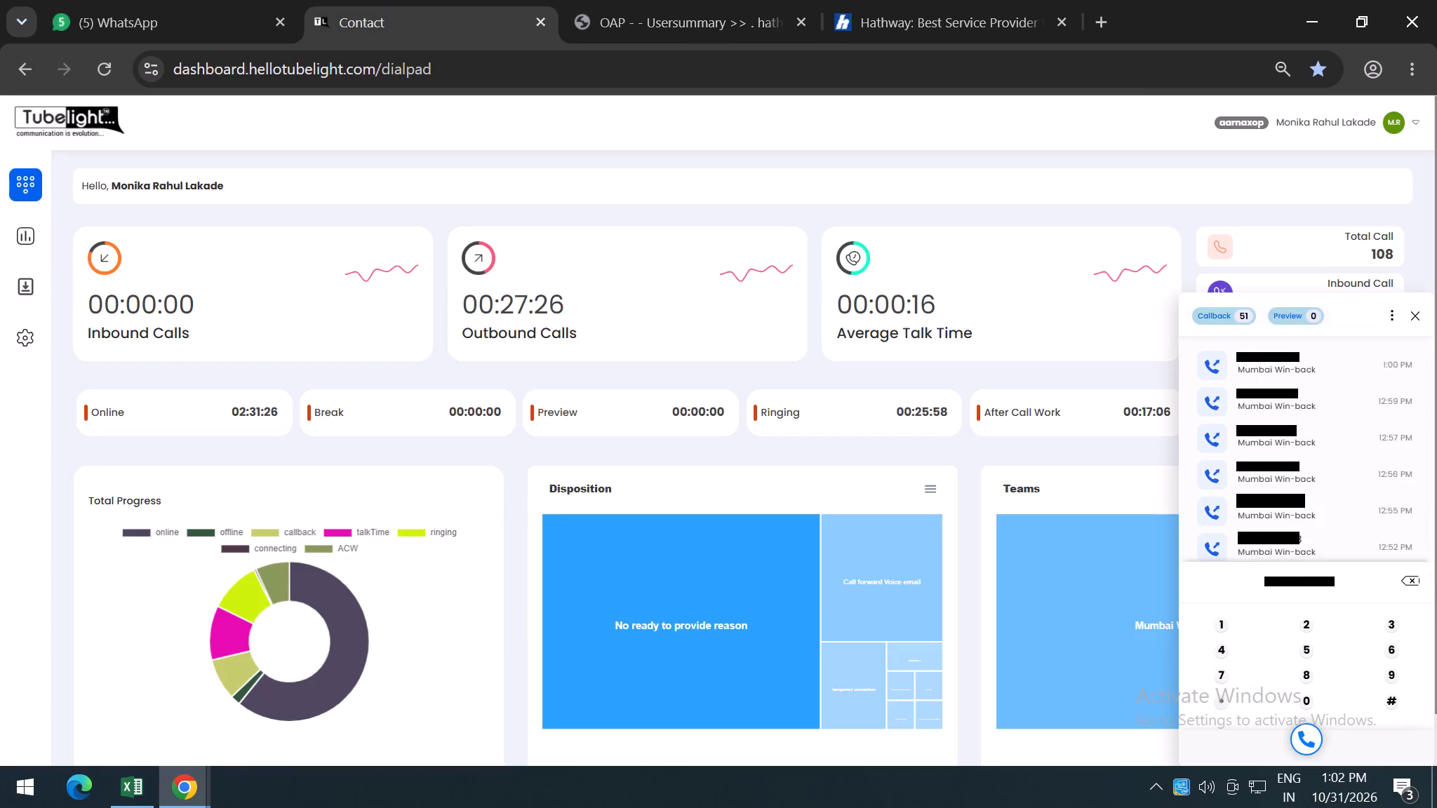
click(1311, 738)
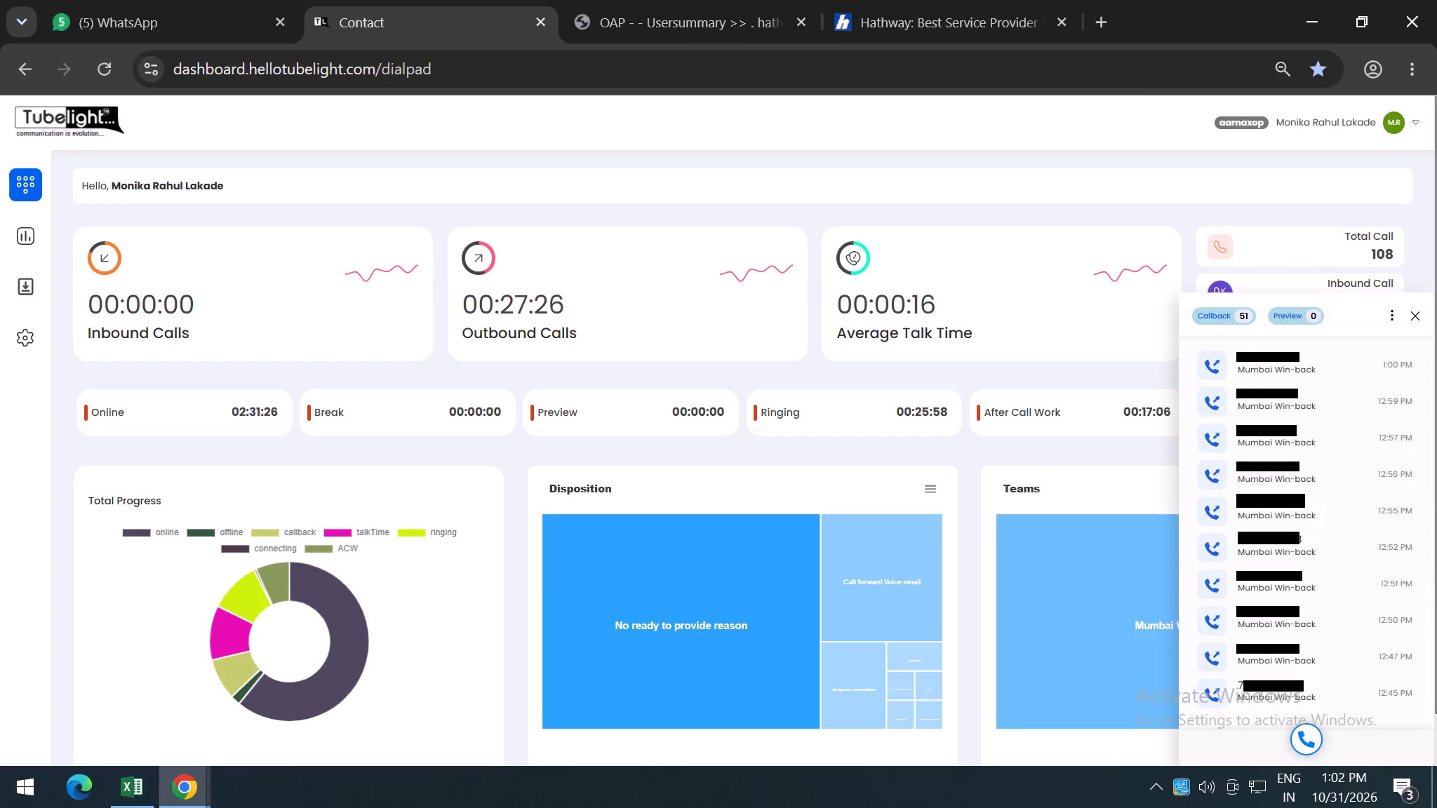
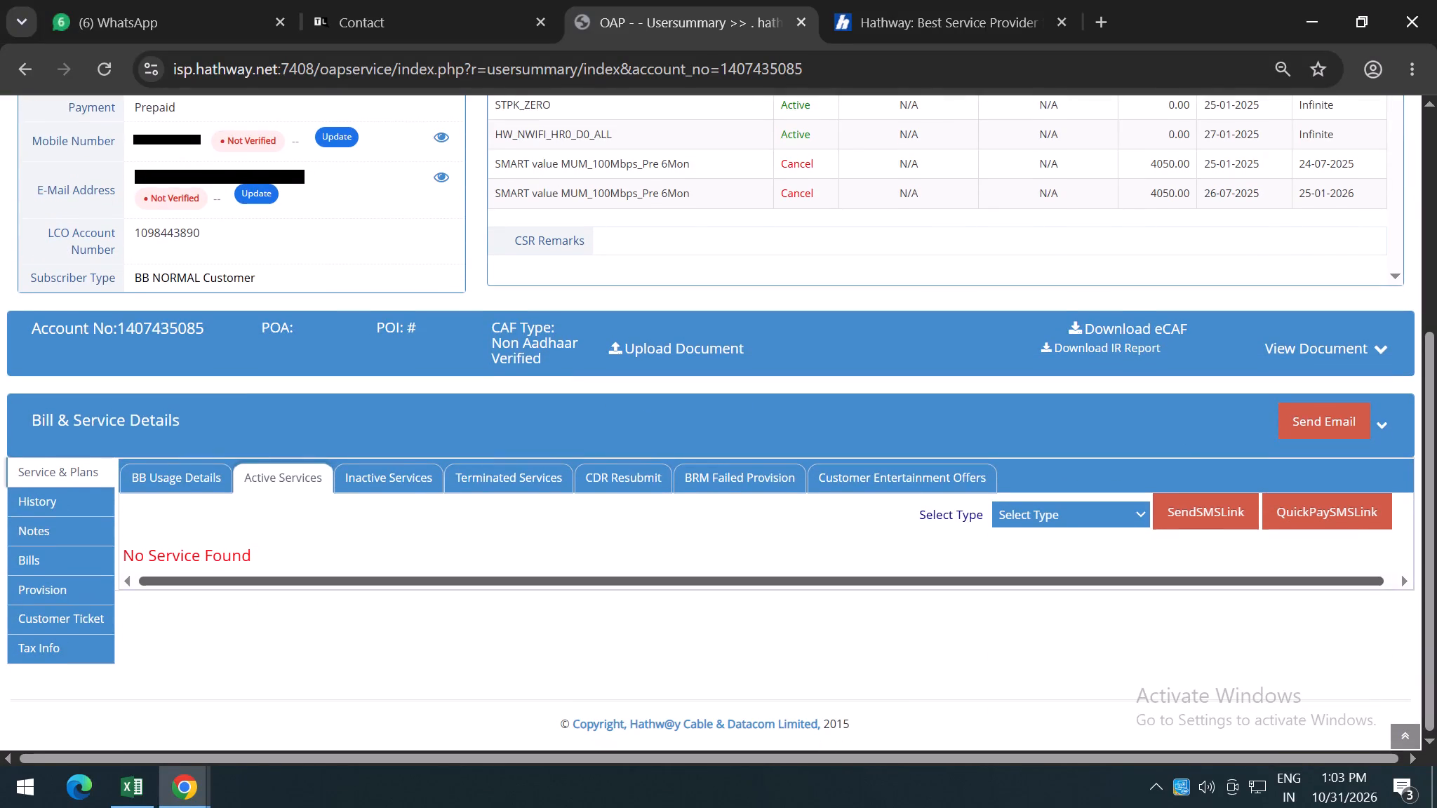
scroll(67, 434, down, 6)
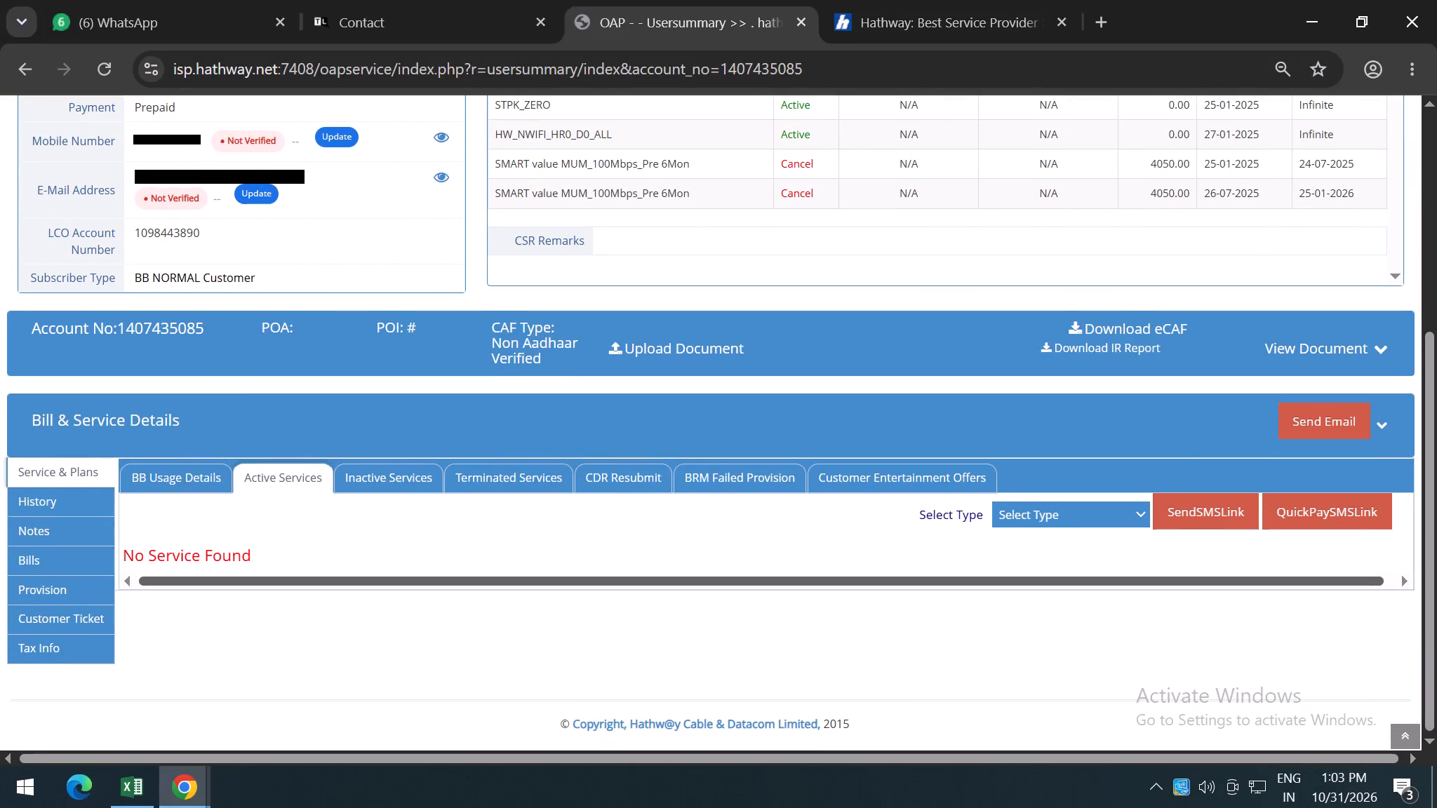
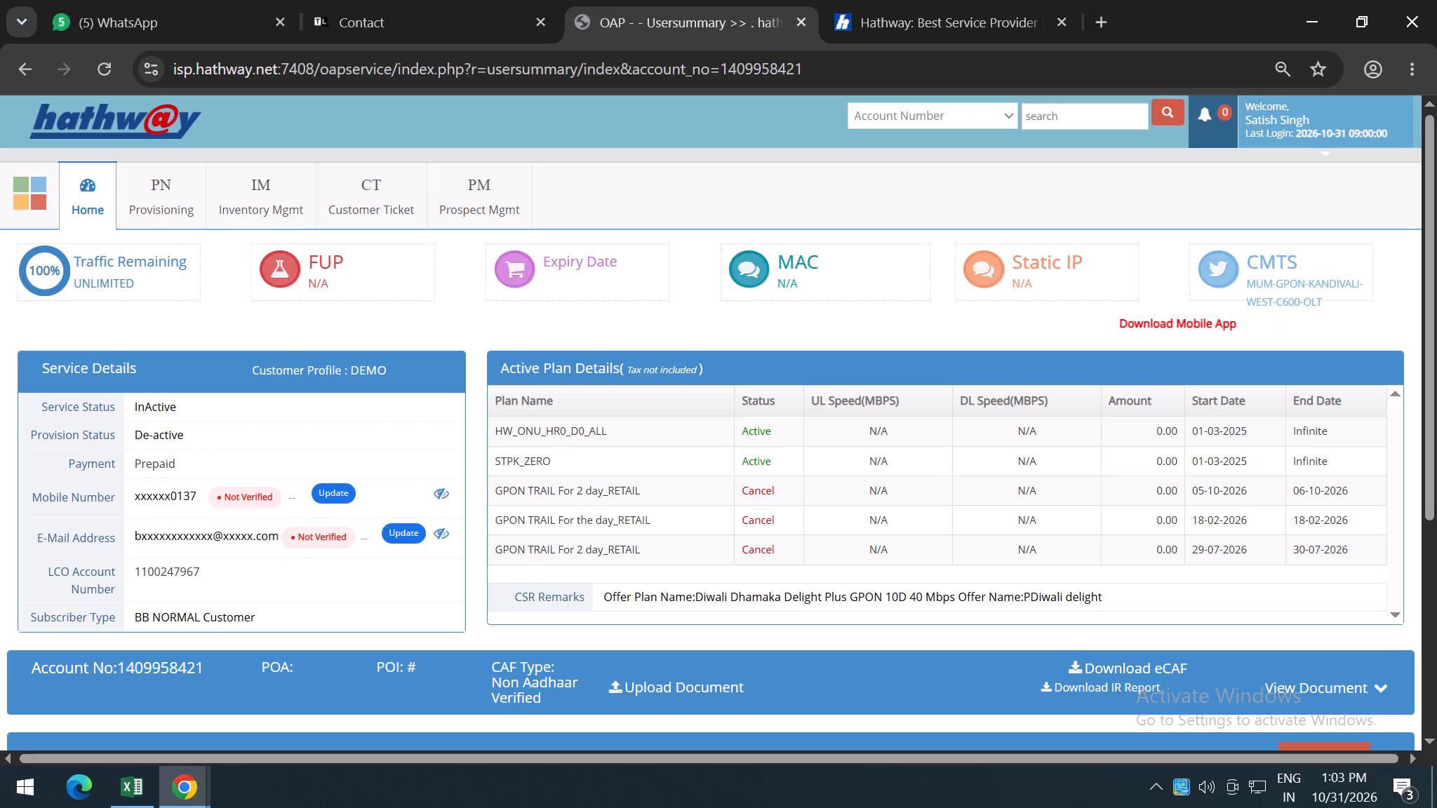
Reveal the customer's masked mobile number and e-mail address in the Service Details.
click(442, 497)
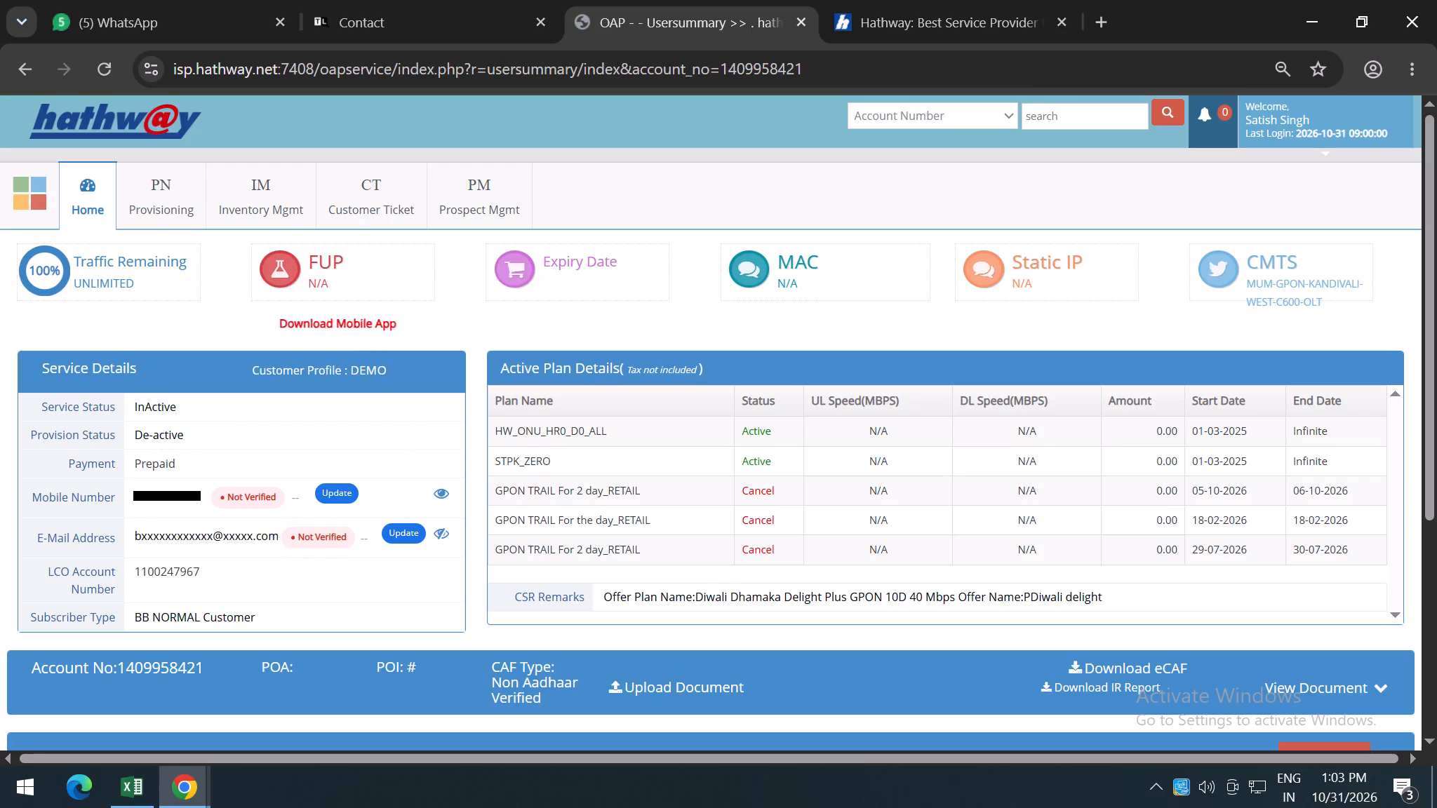
click(441, 532)
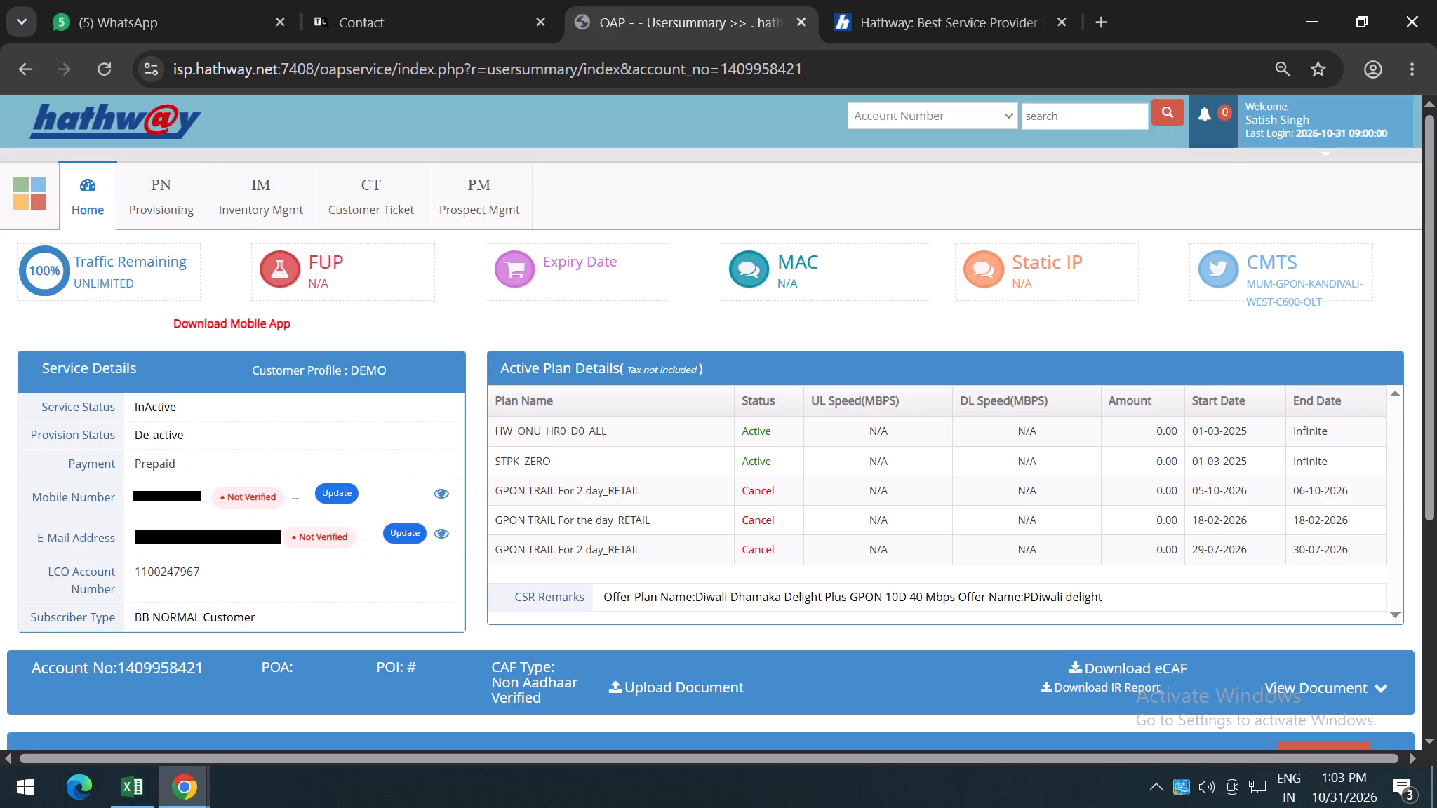
Open the account's payment history under Bill & Service Details and bring up the start date calendar.
scroll(159, 659, down, 3)
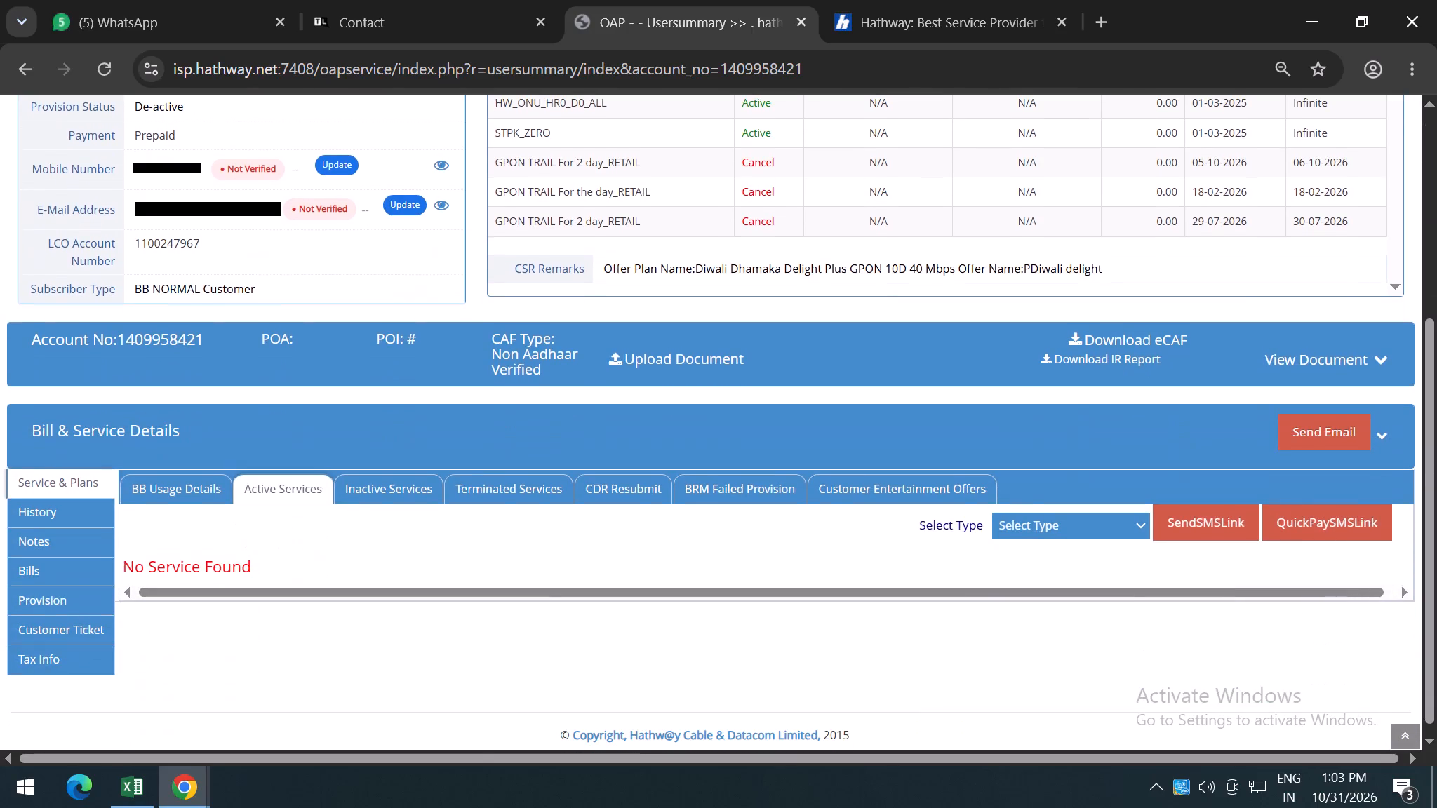
click(98, 491)
click(98, 499)
click(316, 612)
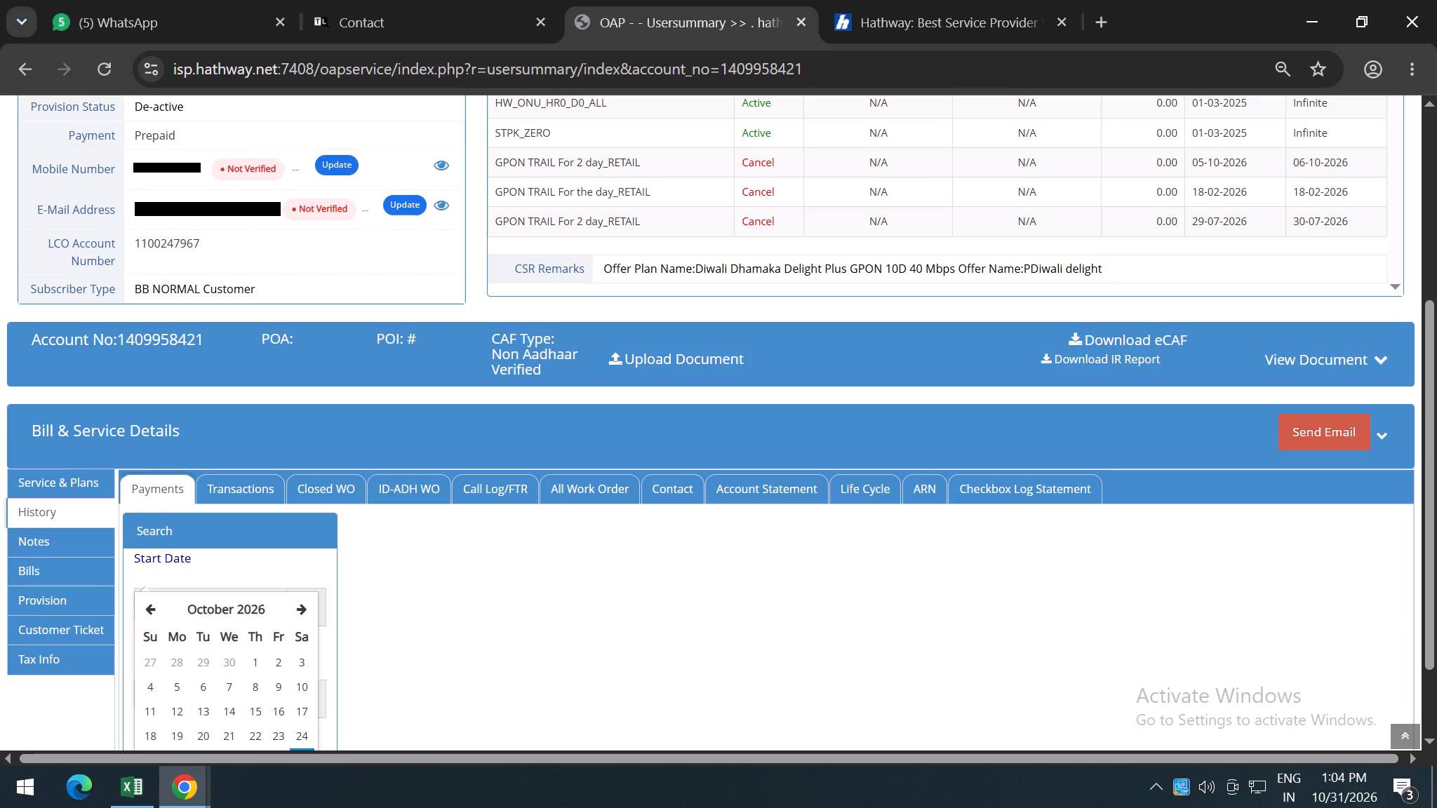
Switch from the OAP user summary to the Tubelight dialpad with the Mumbai Win-back call list.
click(425, 0)
click(682, 1)
click(379, 0)
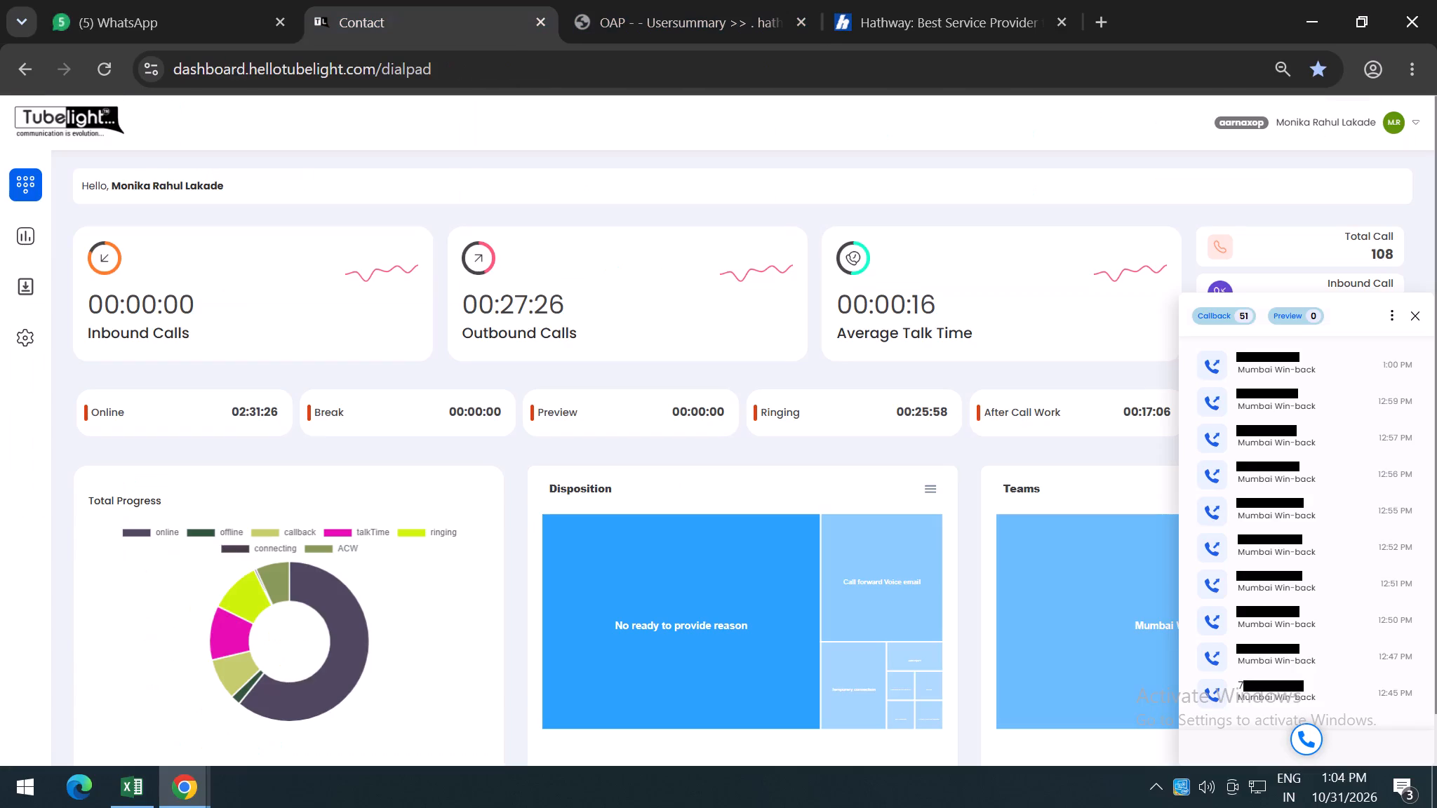
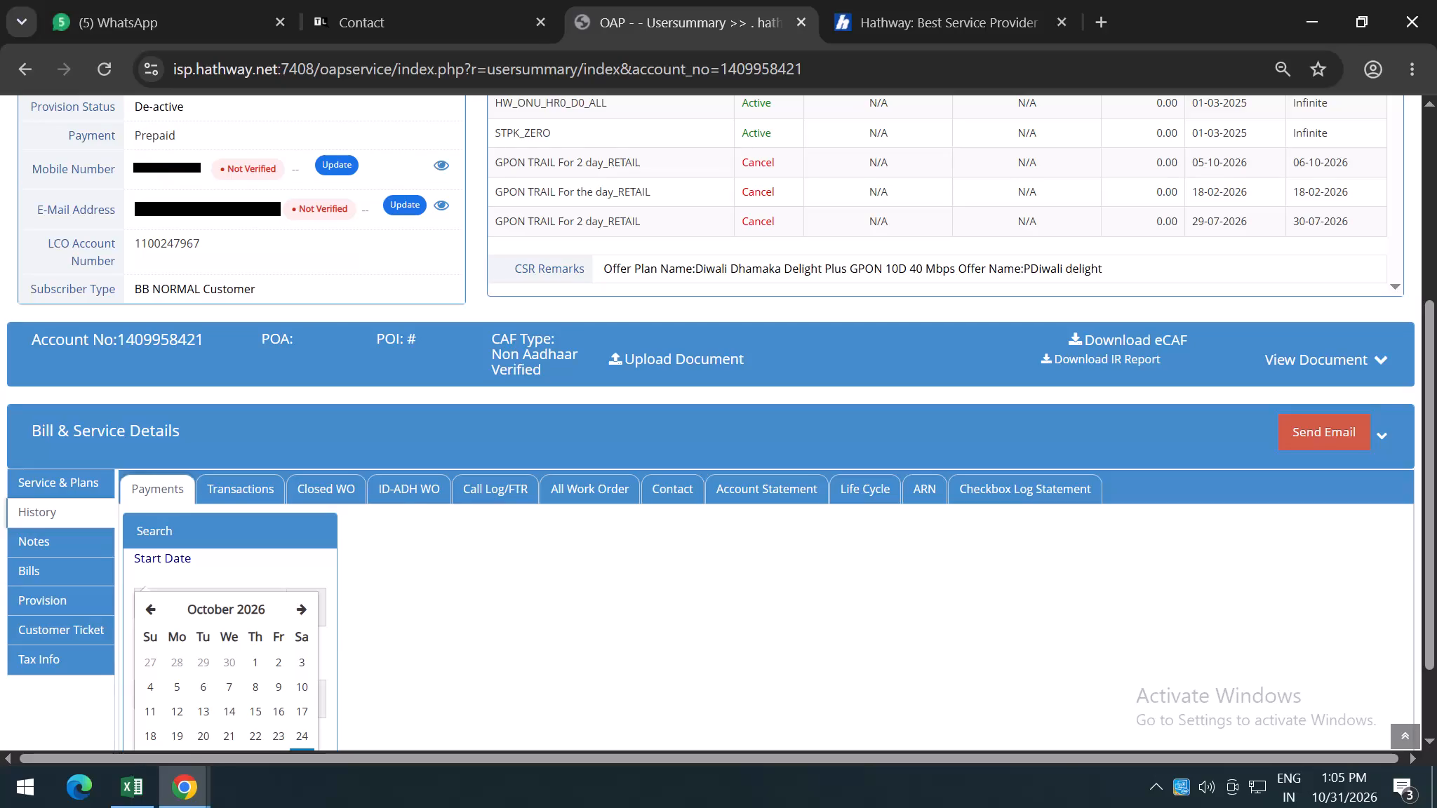
Mask the customer's revealed mobile number and e-mail address again in the OAP Service Details.
click(448, 166)
click(441, 210)
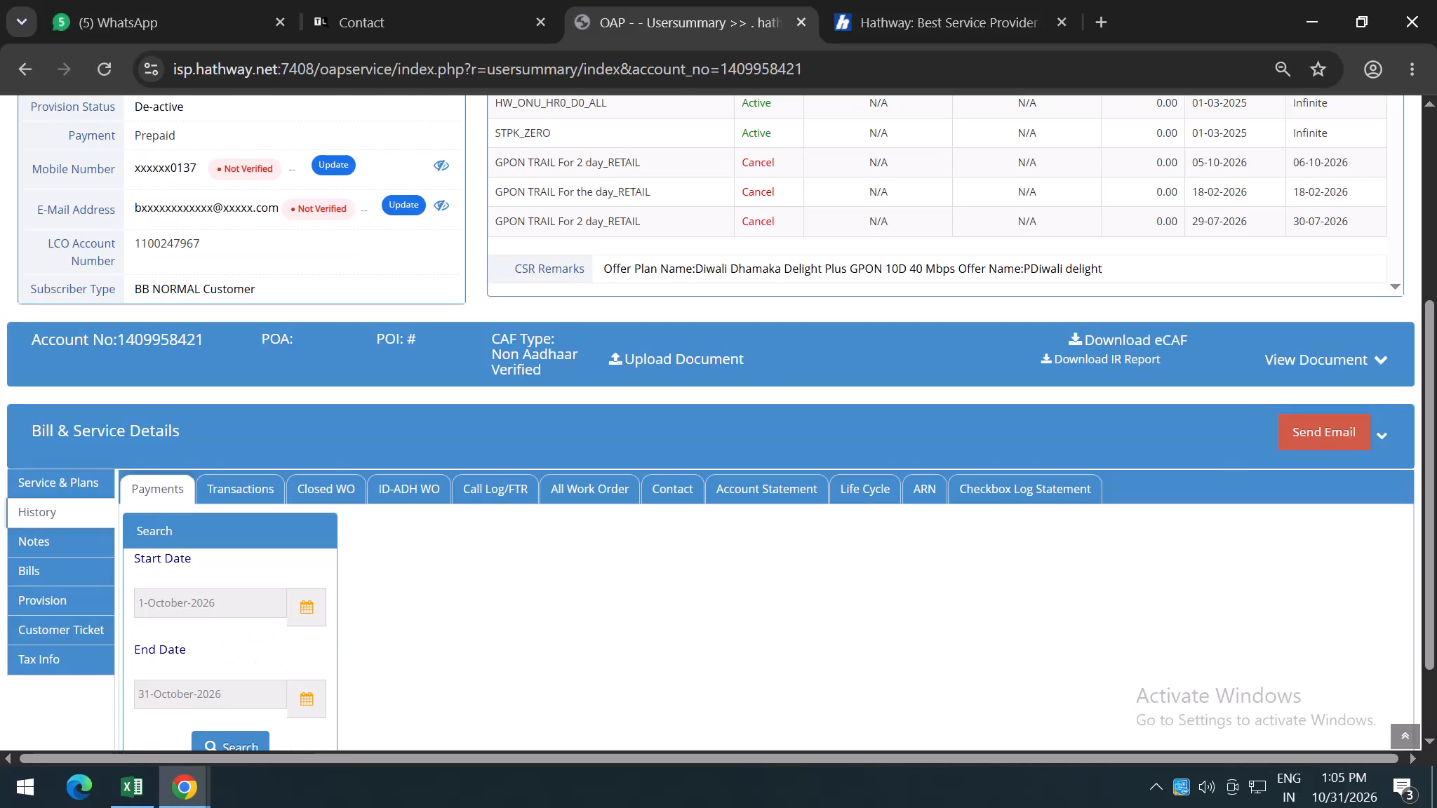
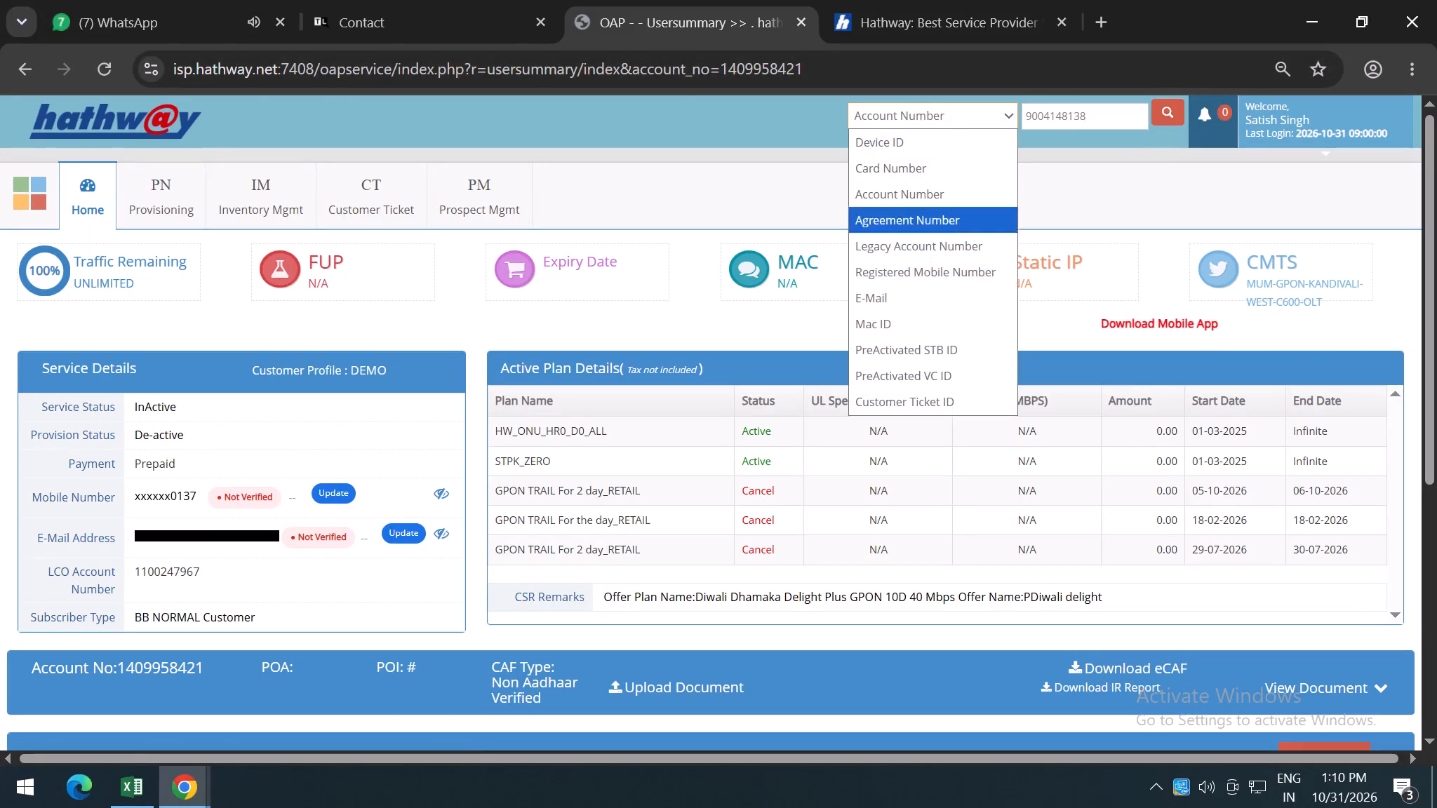
Search OAP by Registered Mobile Number for the entered customer number to open the matching account's user summary.
click(944, 263)
click(1172, 120)
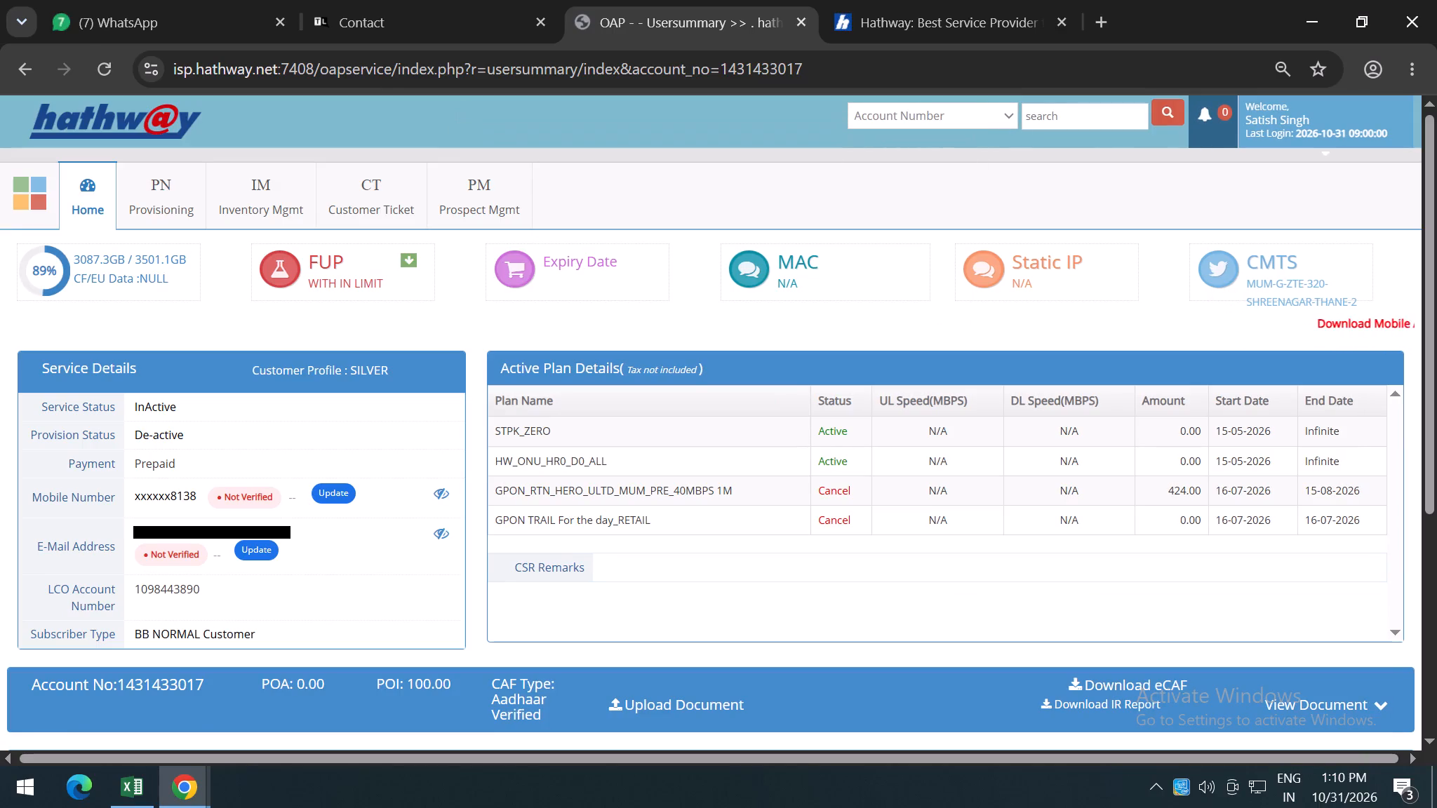
Switch from the OAP user summary to the Tubelight dialpad with the Mumbai Win-back call list.
double_click(356, 0)
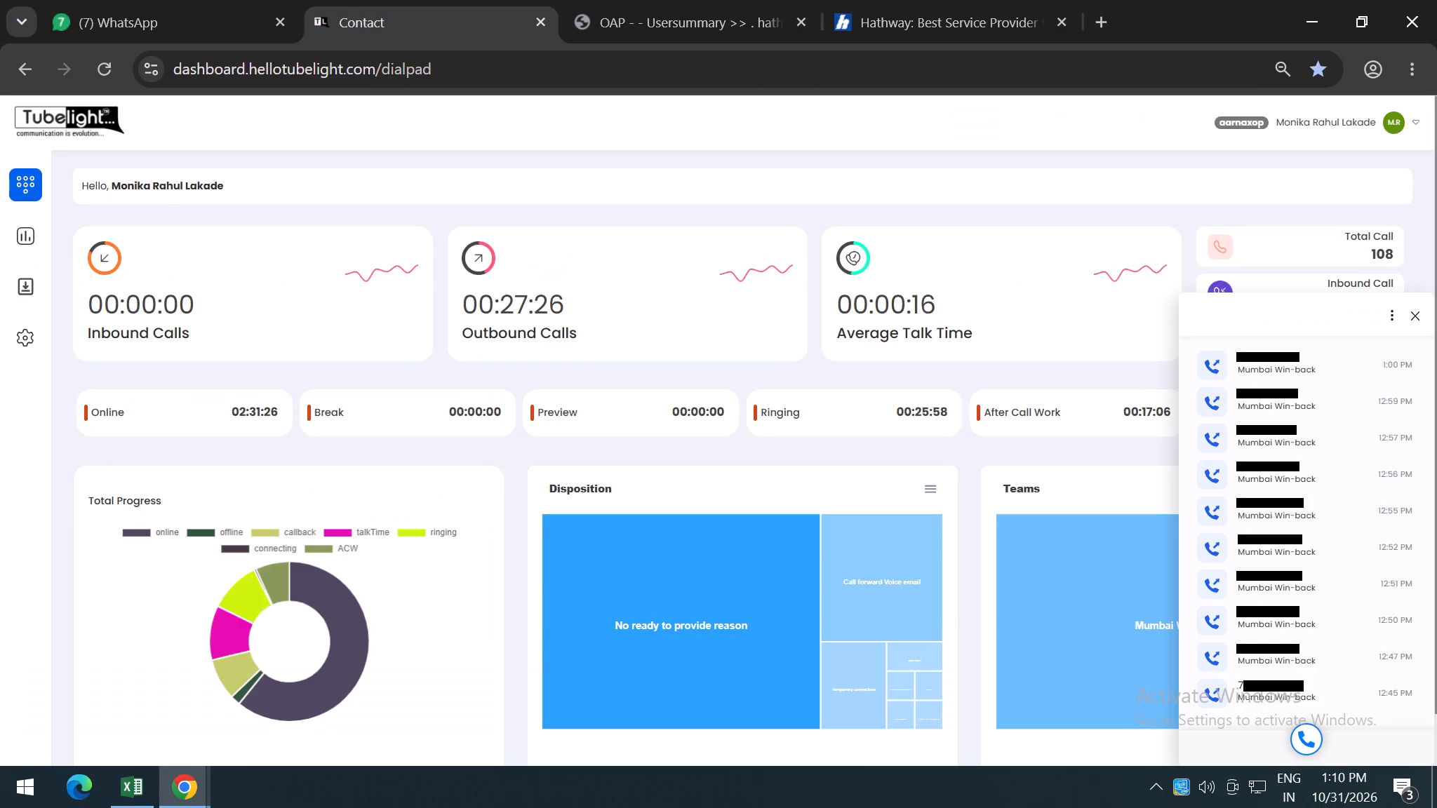